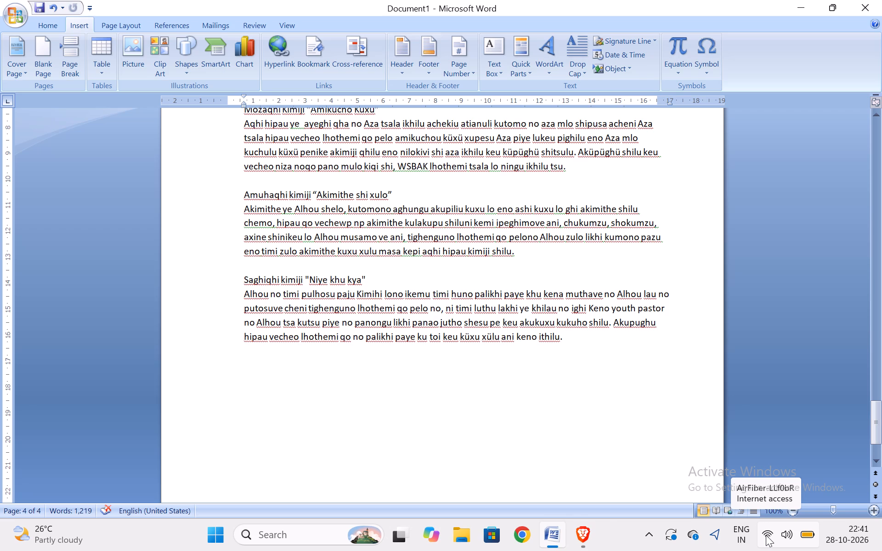
Switch the computer's Wi-Fi connection to the Nothing Phone (4a)_9069 network, keeping automatic connection enabled.
click(772, 534)
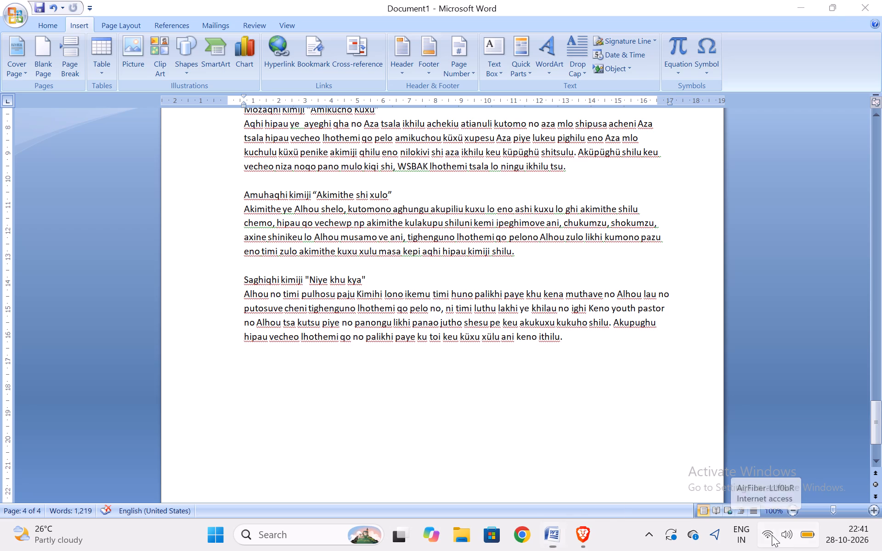
click(694, 271)
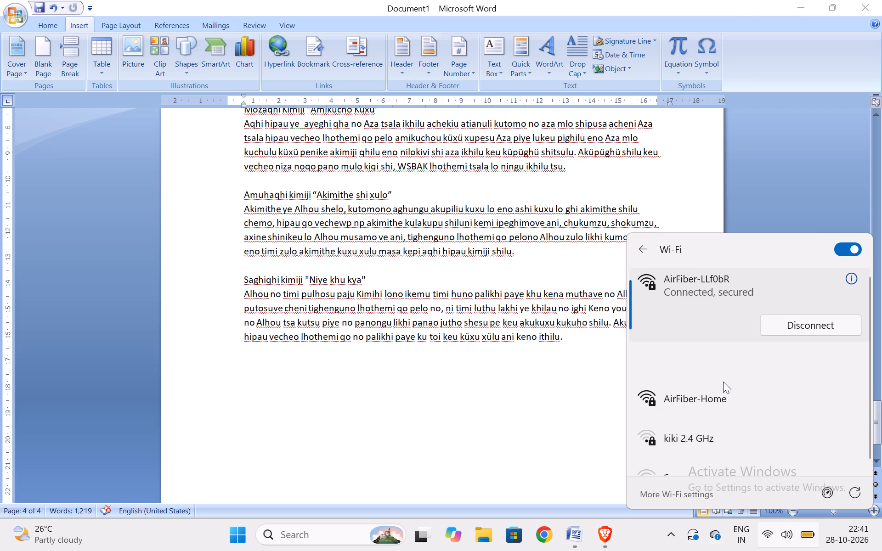
click(728, 360)
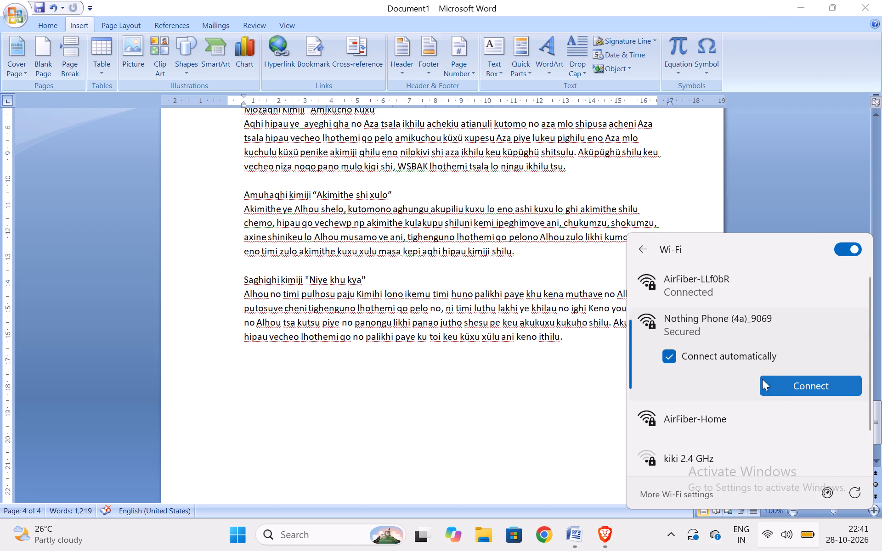
click(780, 385)
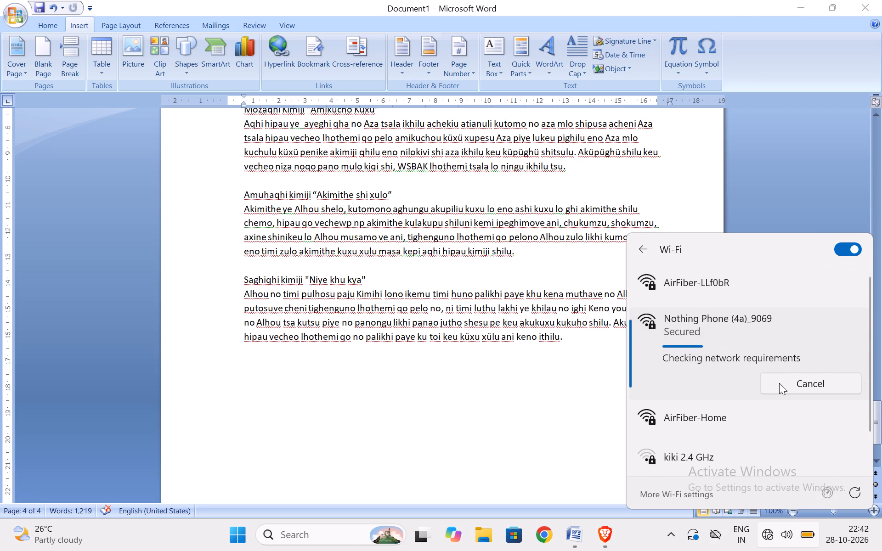
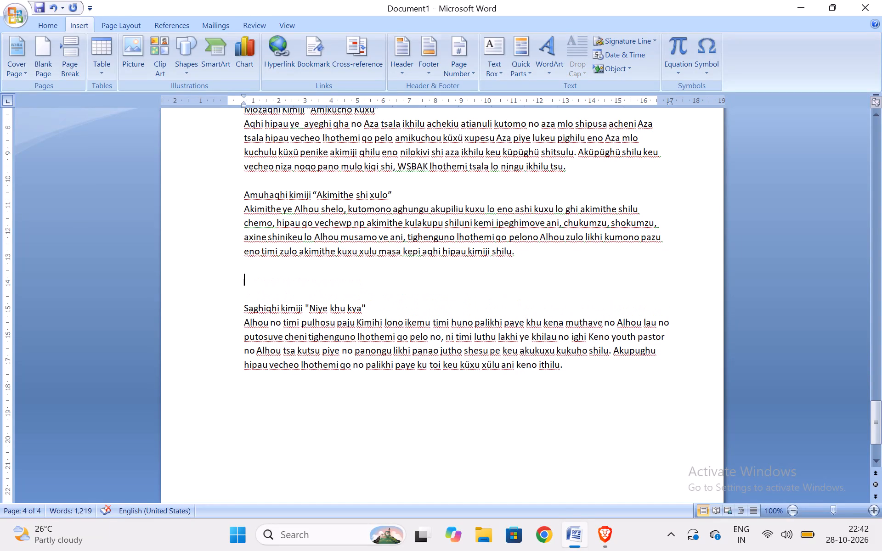
Paste the copied "Aniqhi Kimiji" section, titled "Alhou Chineki Kimyeni", into the blank space before the "Saghiqhi kimiji" section.
key(ctrl+v)
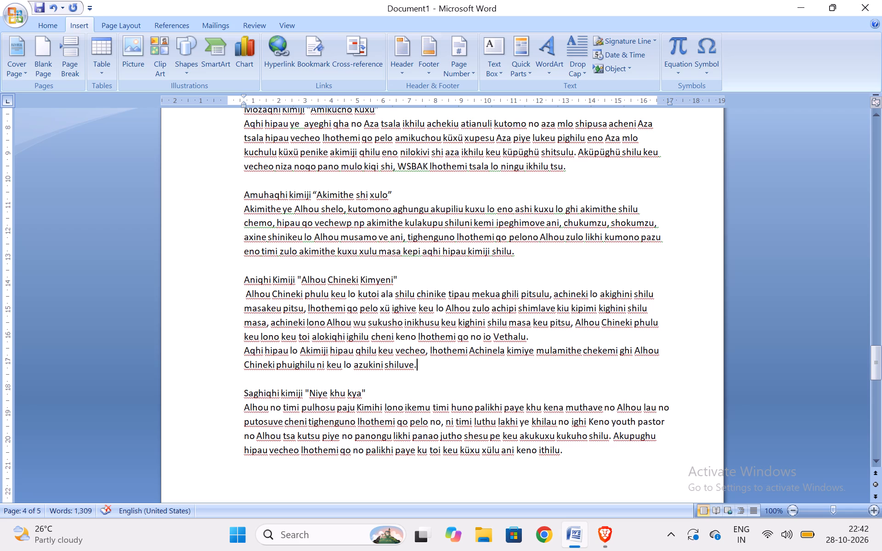
Place the text cursor at the end of the "Niye khu kya" paragraph, after "keno ithilu.".
click(581, 455)
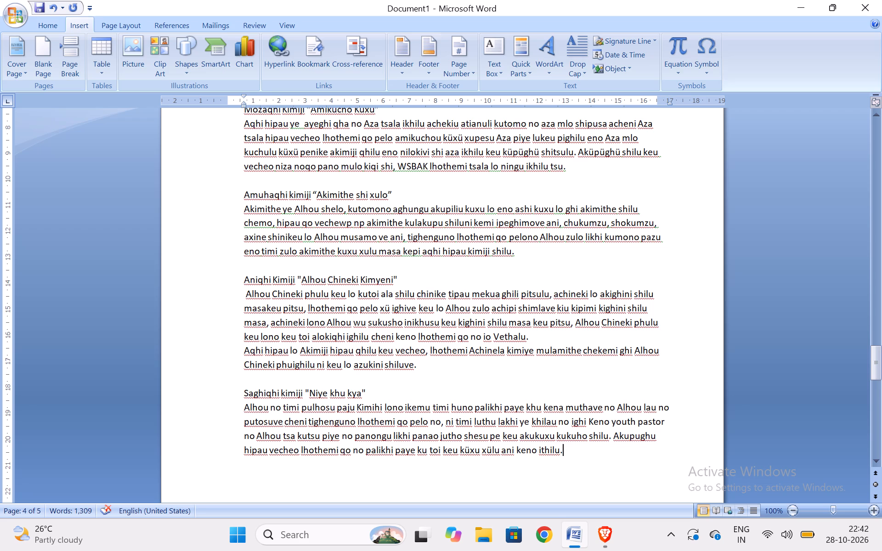
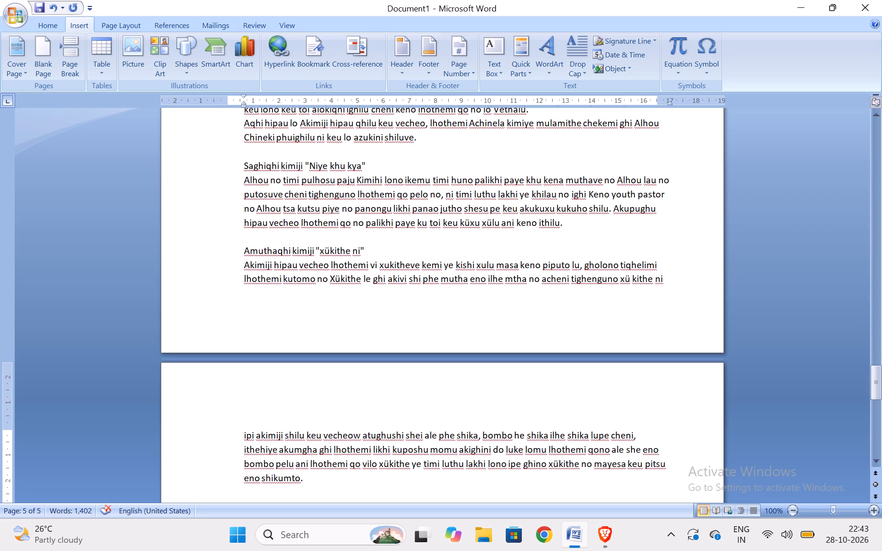
Start a new paragraph after "eno shikumto." at the end of the "xükithe ni" passage on the last page.
scroll(266, 326, down, 1)
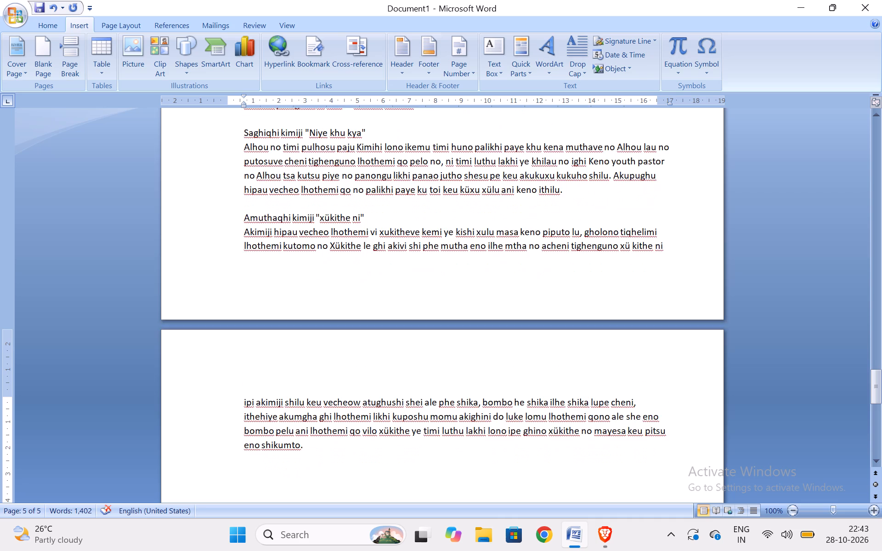
scroll(266, 326, down, 4)
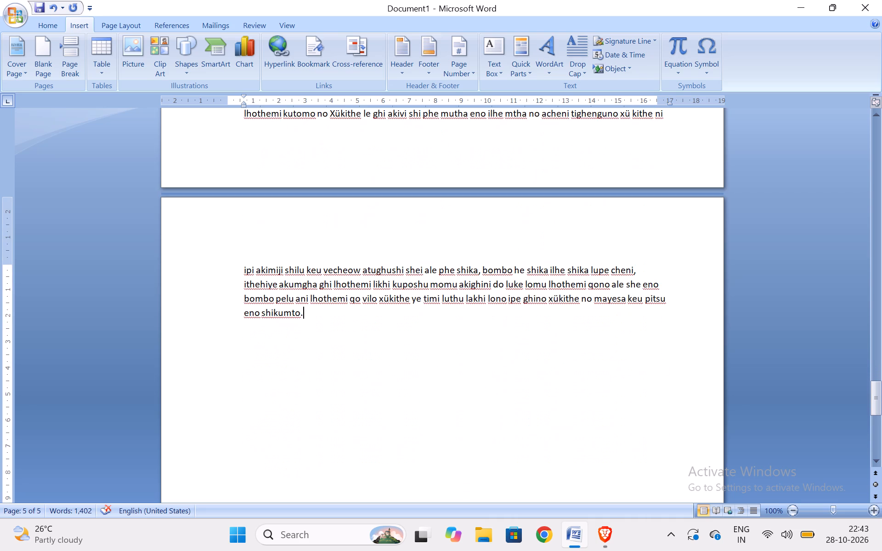
key(Return)
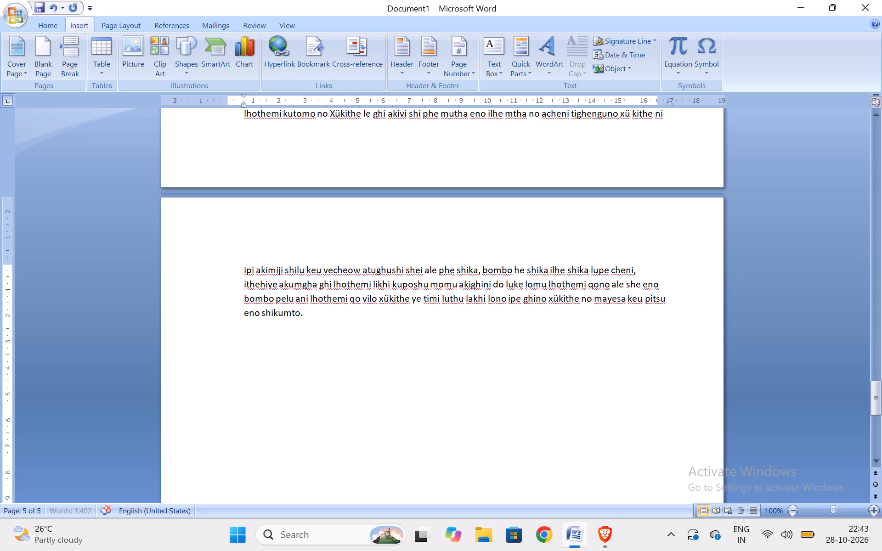
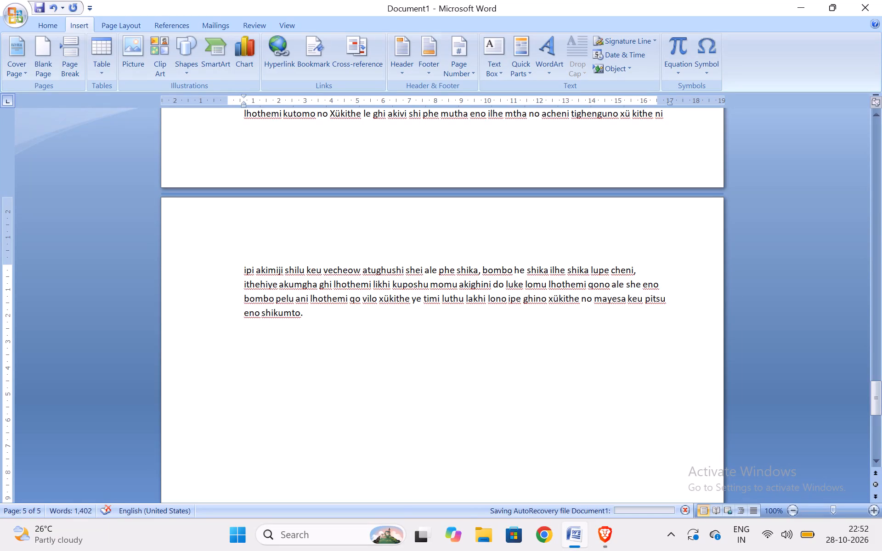
Paste the copied Ghileqhi kimiji "Alhou kilo alopivi lulo" passage below the "xükithe ni" passage.
key(ctrl+v)
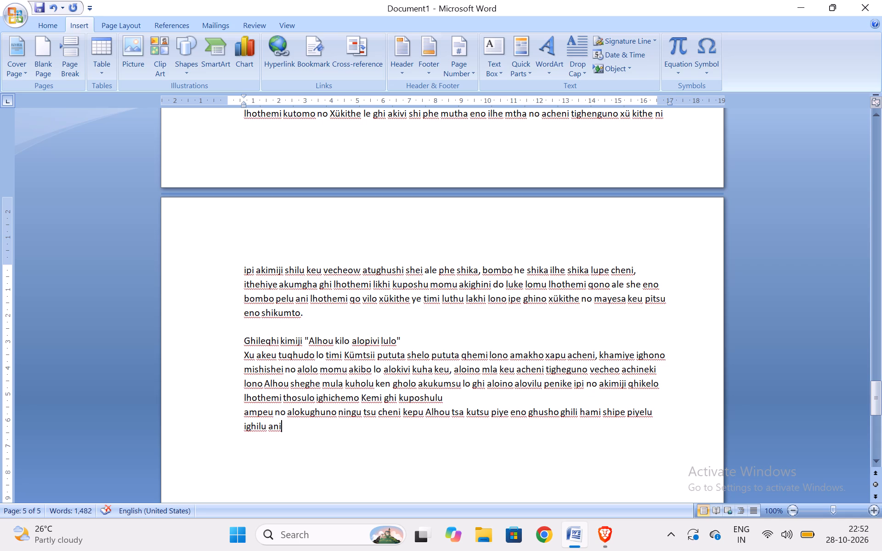
Correct "akukumsu" in the "Alhou kilo alopivi lulo" passage to "akükümsü", replacing each plain u with the symbol ü.
click(432, 384)
key(BackSpace)
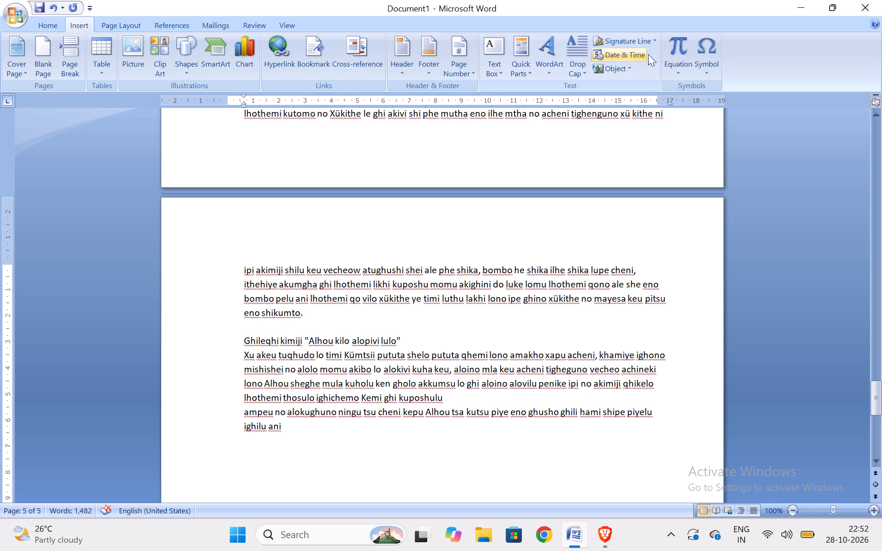
click(705, 52)
click(702, 86)
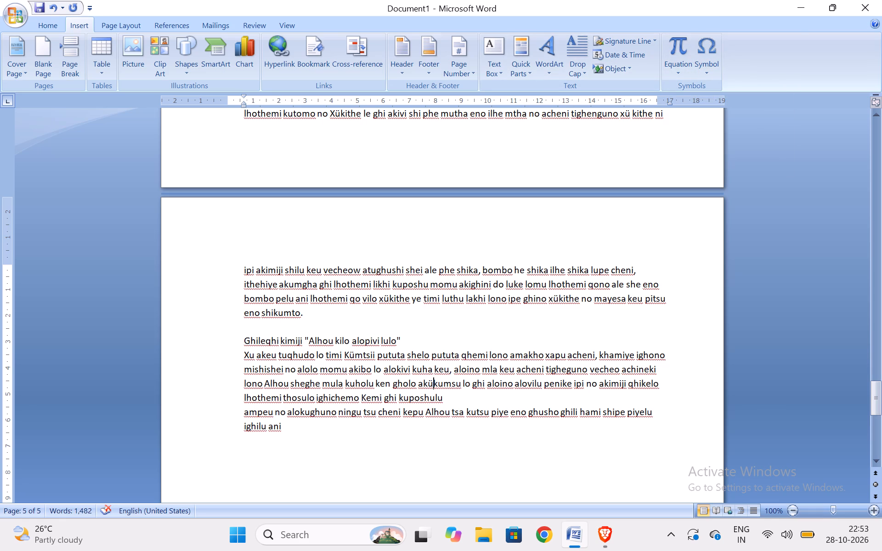
click(442, 384)
key(BackSpace)
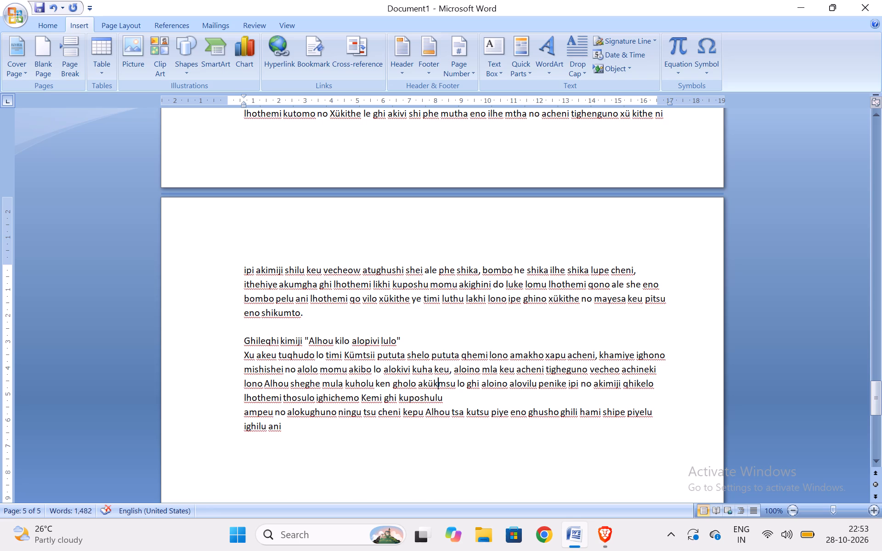
click(714, 60)
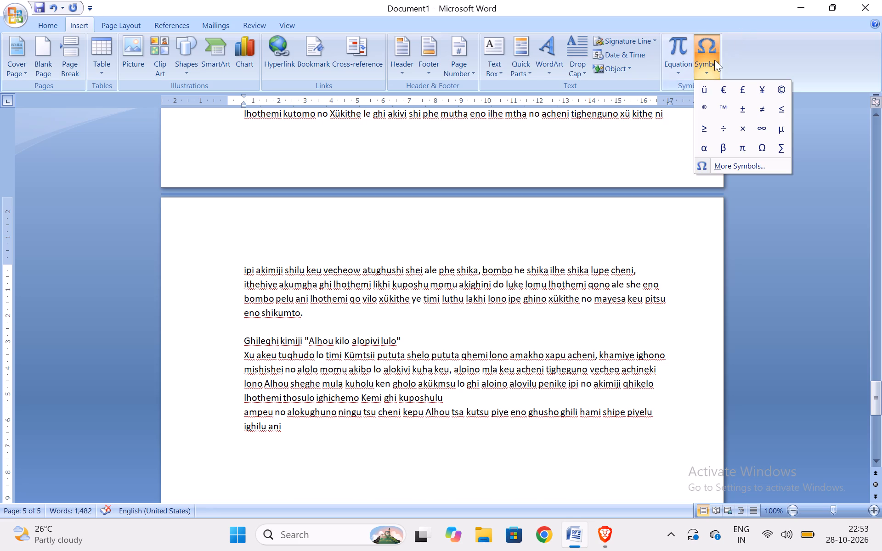
click(705, 92)
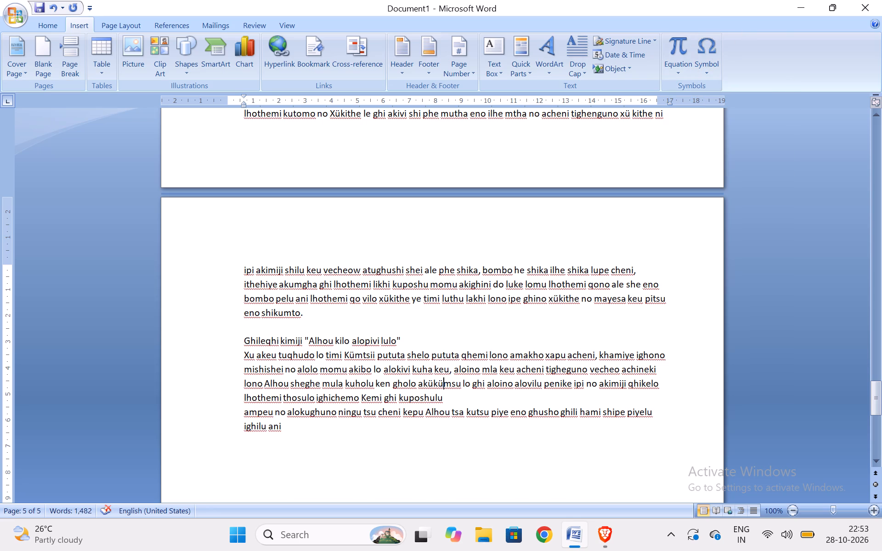
click(462, 384)
key(Left)
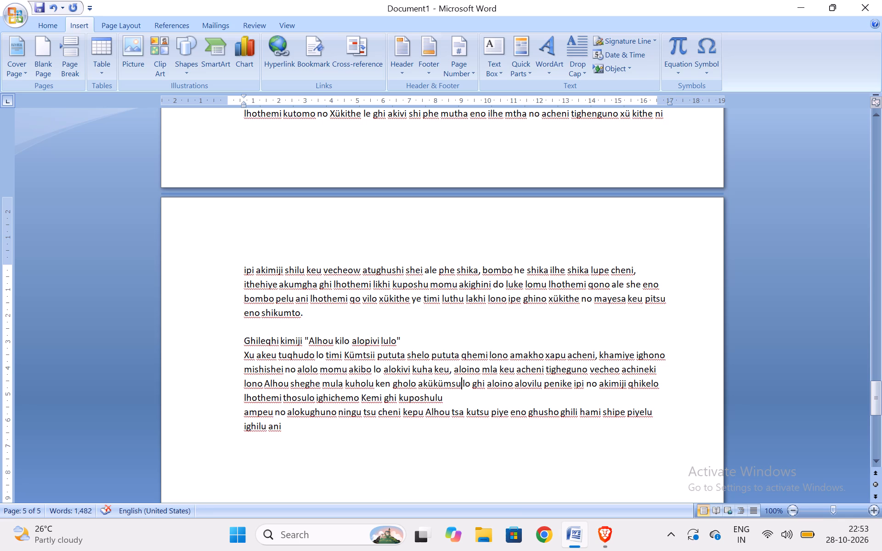
key(BackSpace)
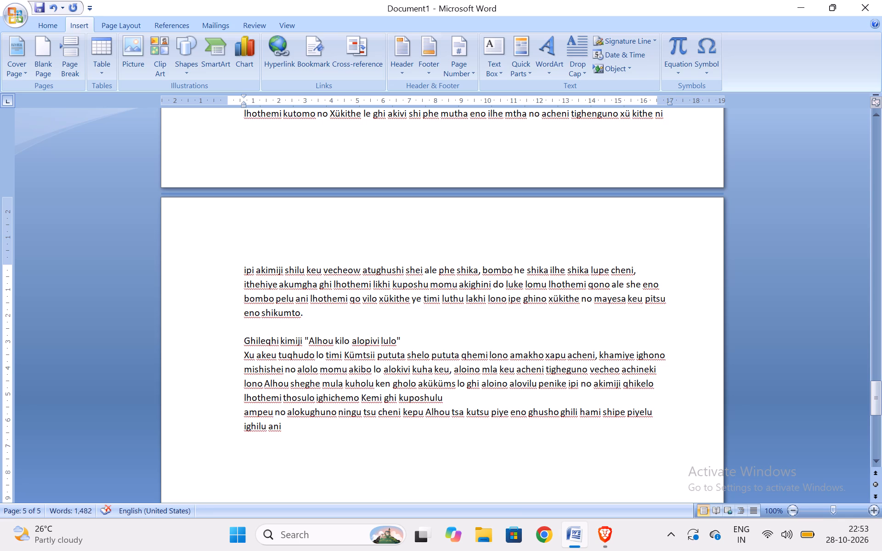
click(704, 62)
click(701, 91)
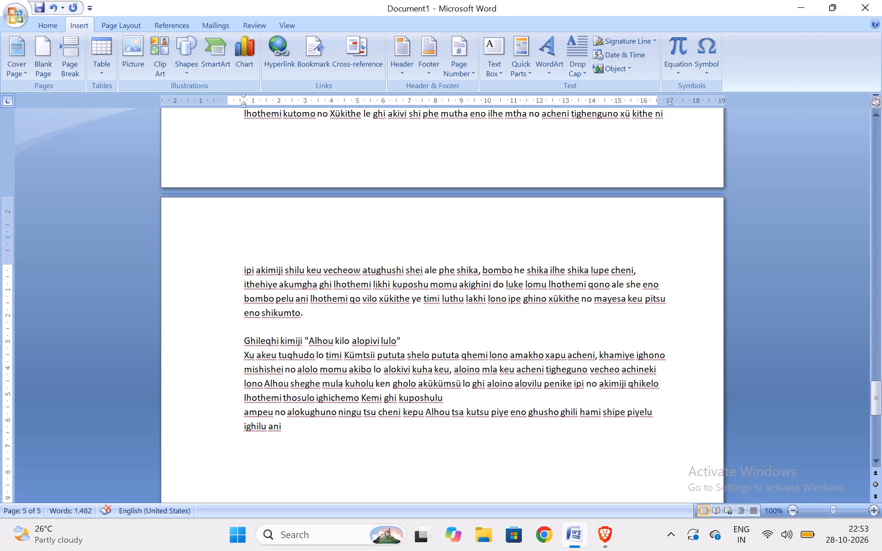
Change the u in the "xükithe ni" passage's heading to ü so it reads "Amüthaqhi kimiji".
scroll(313, 251, up, 3)
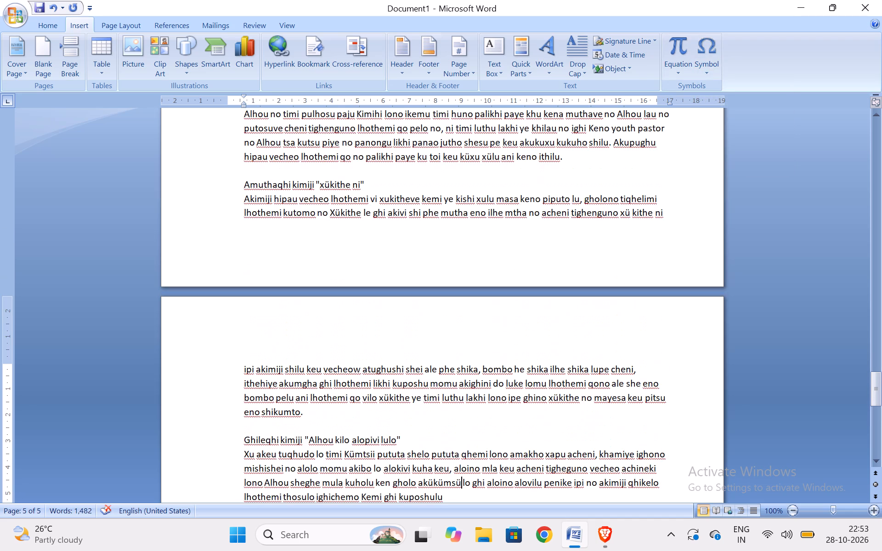
scroll(297, 246, up, 1)
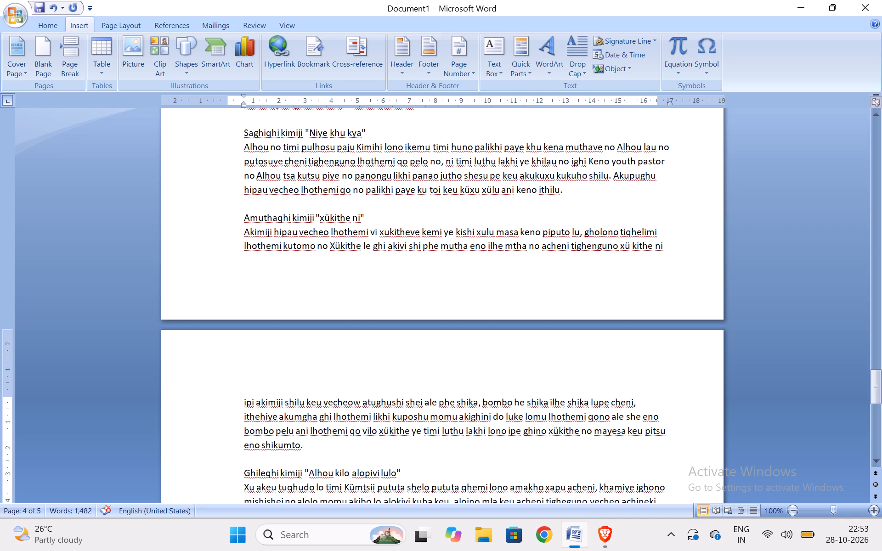
click(261, 218)
key(BackSpace)
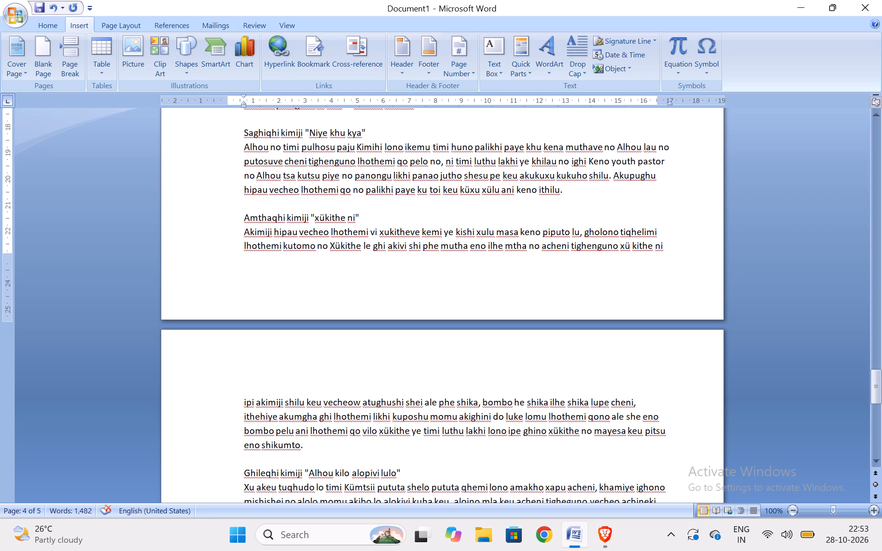
click(710, 62)
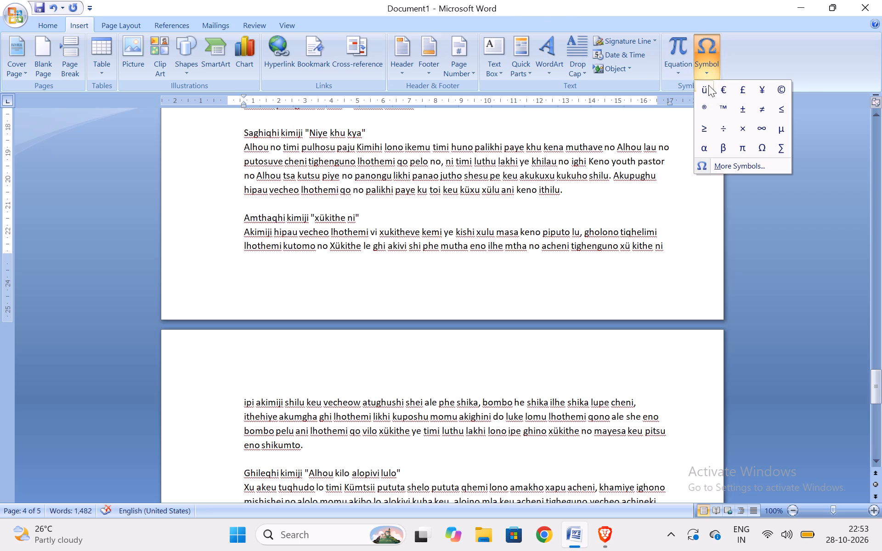
click(707, 89)
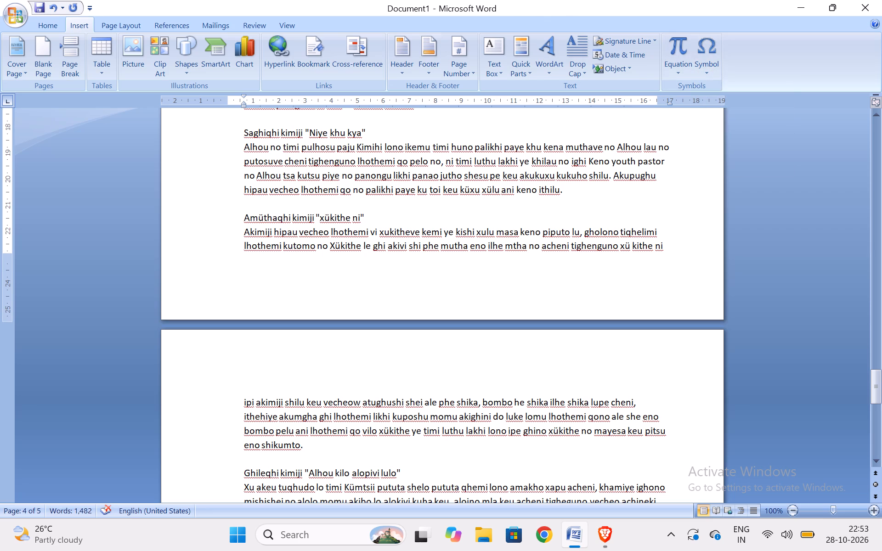
Change the u in the "Akimithe shi xulo" passage's heading to ü so it reads "Amühaqhi kimiji".
scroll(372, 233, up, 5)
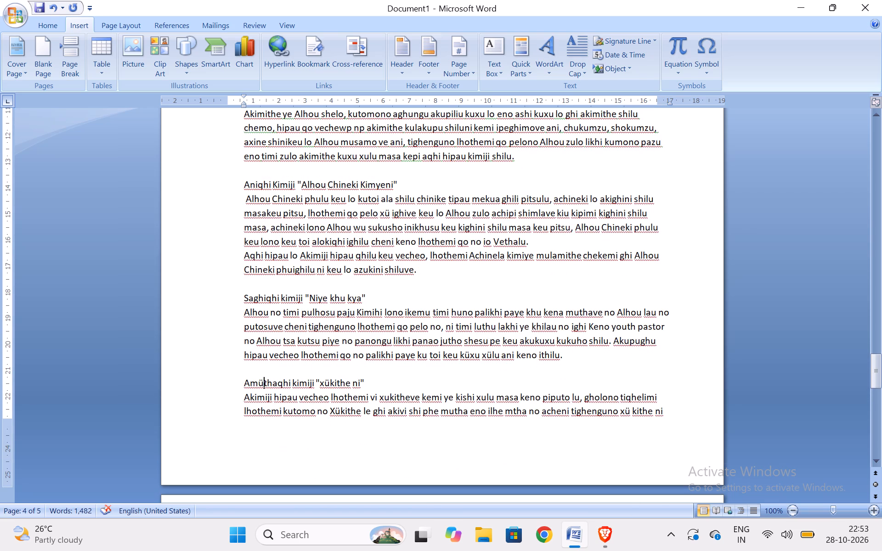
scroll(371, 231, up, 2)
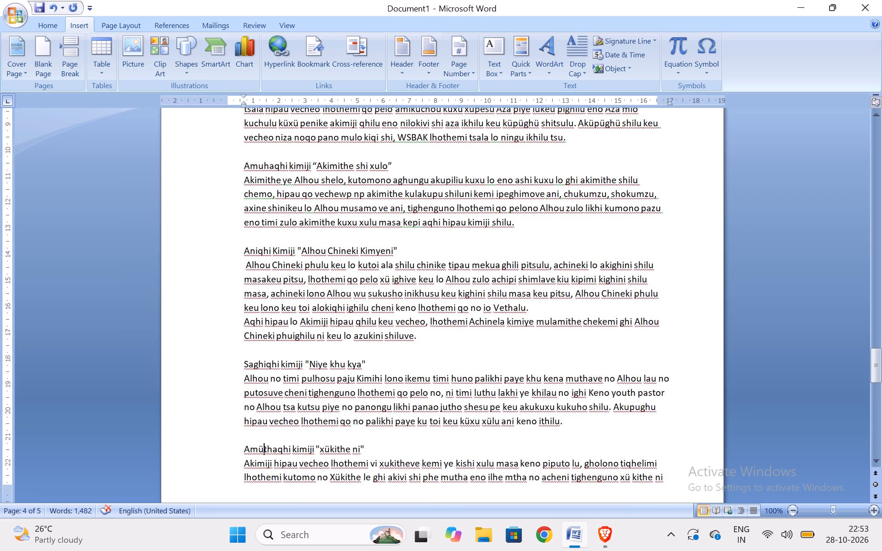
click(262, 166)
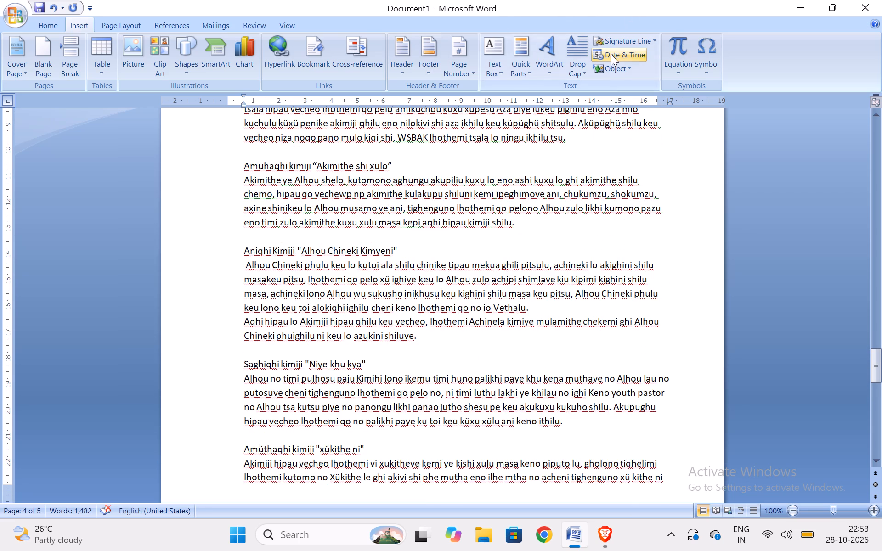
key(BackSpace)
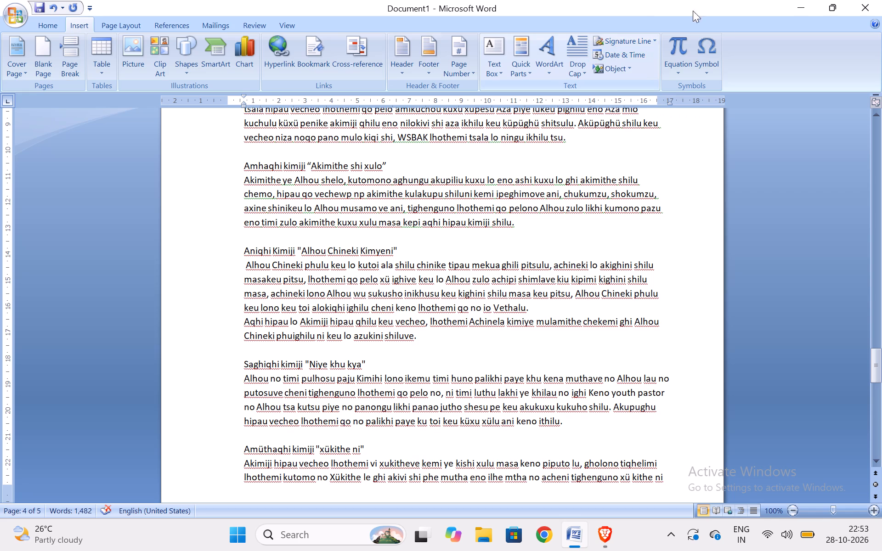
click(712, 62)
click(703, 87)
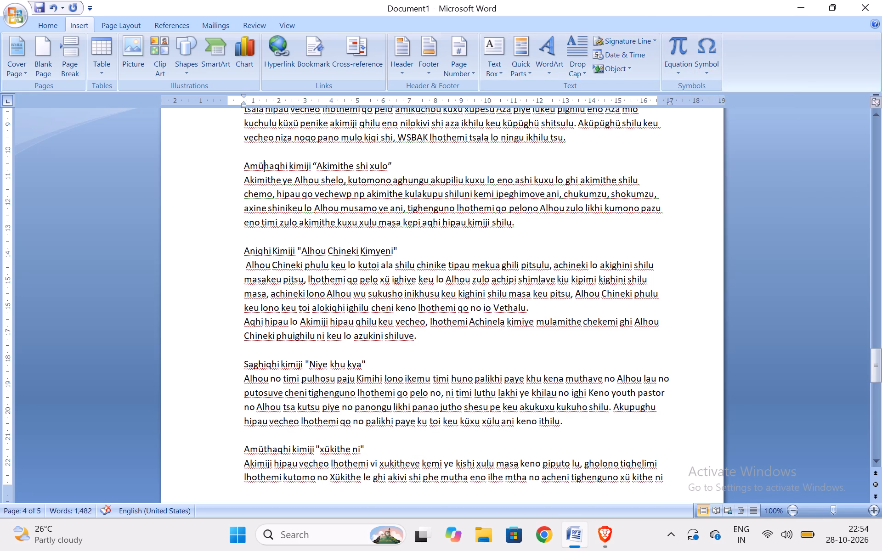
Review the document's sections from the numbered contents list through the Ghileqhi kimiji passage, checking how headings and text are formatted.
scroll(443, 289, up, 5)
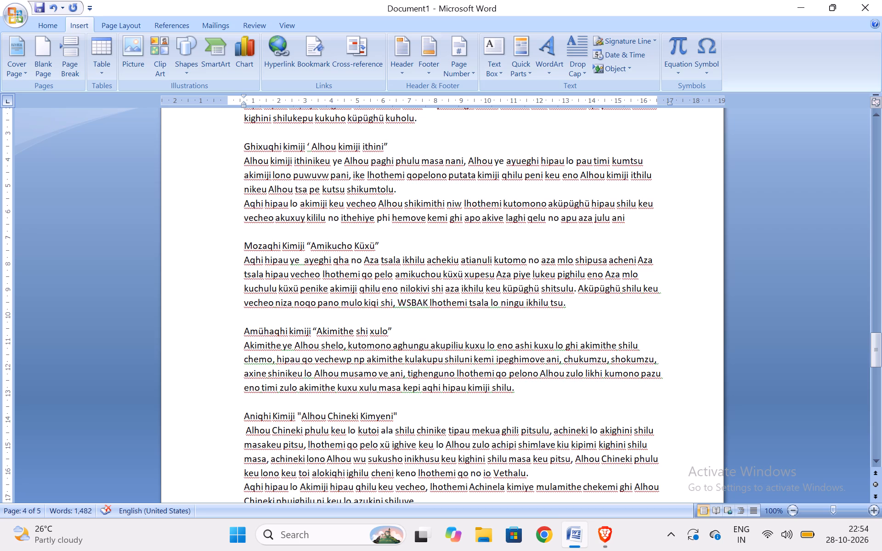
scroll(425, 281, up, 16)
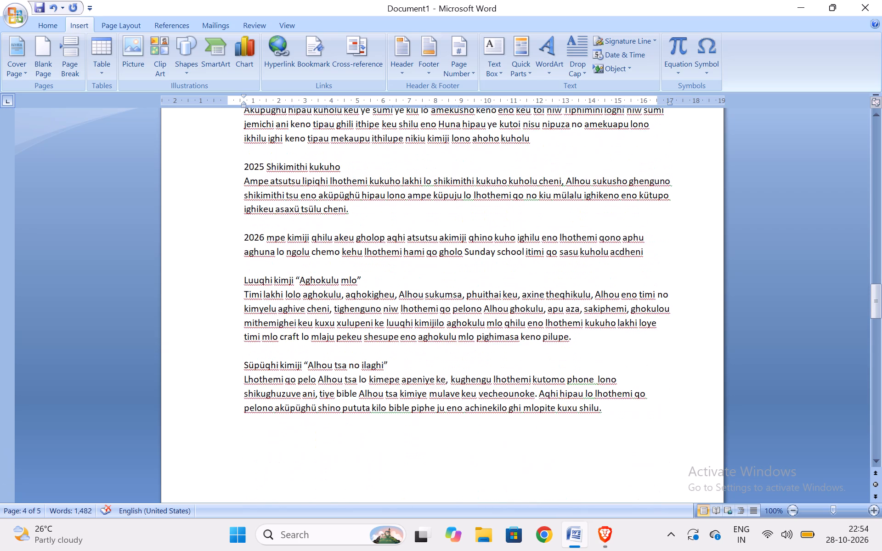
scroll(417, 285, up, 9)
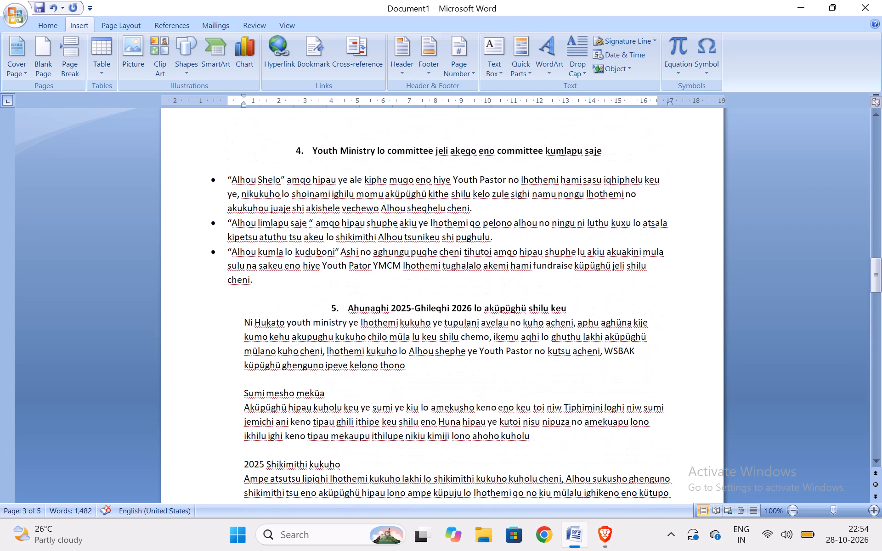
scroll(417, 285, up, 13)
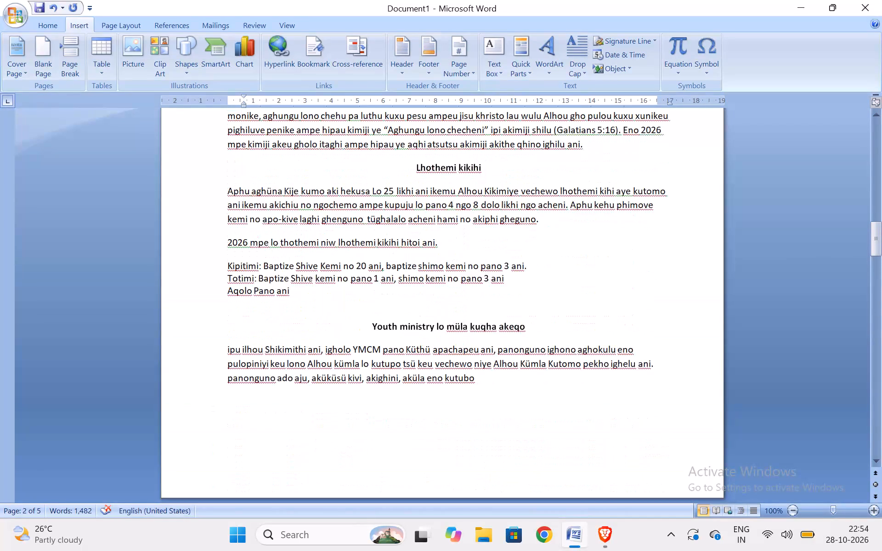
scroll(417, 285, up, 11)
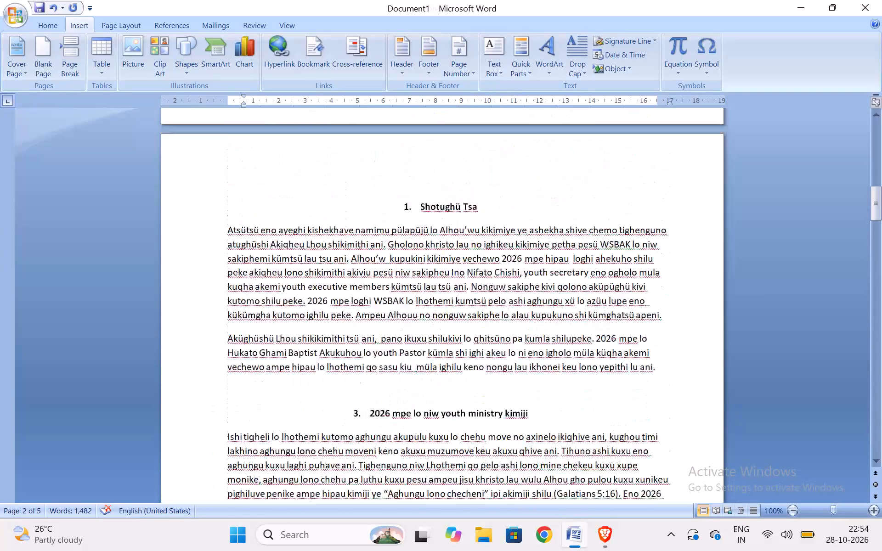
scroll(417, 284, up, 16)
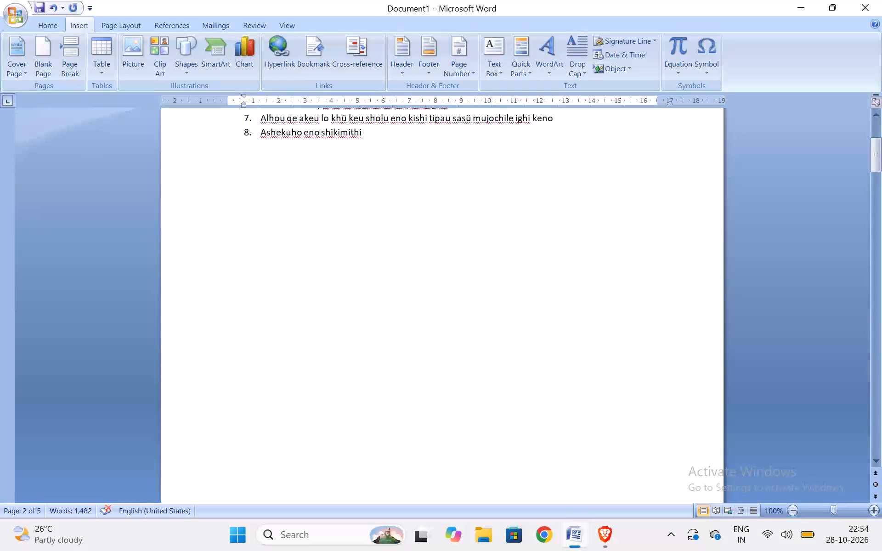
scroll(414, 295, up, 5)
scroll(410, 310, down, 8)
scroll(402, 339, down, 20)
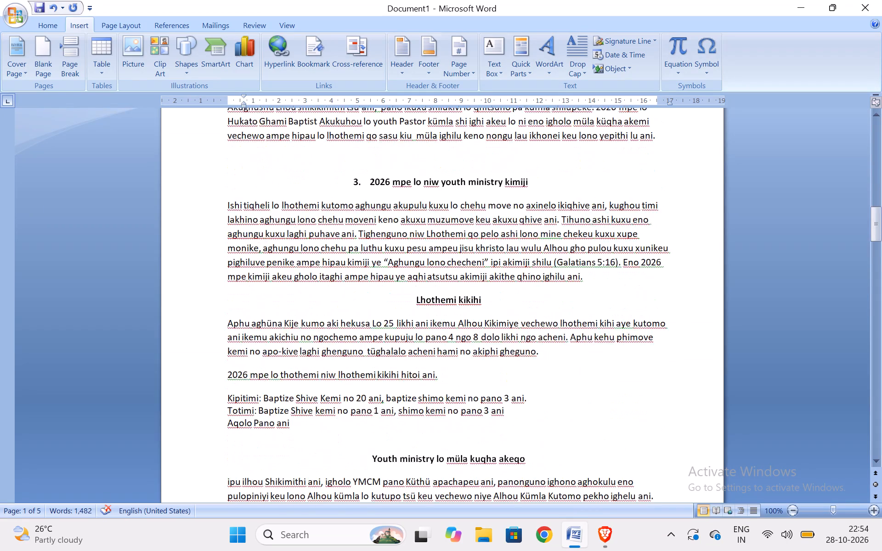
scroll(405, 336, down, 13)
scroll(405, 334, down, 15)
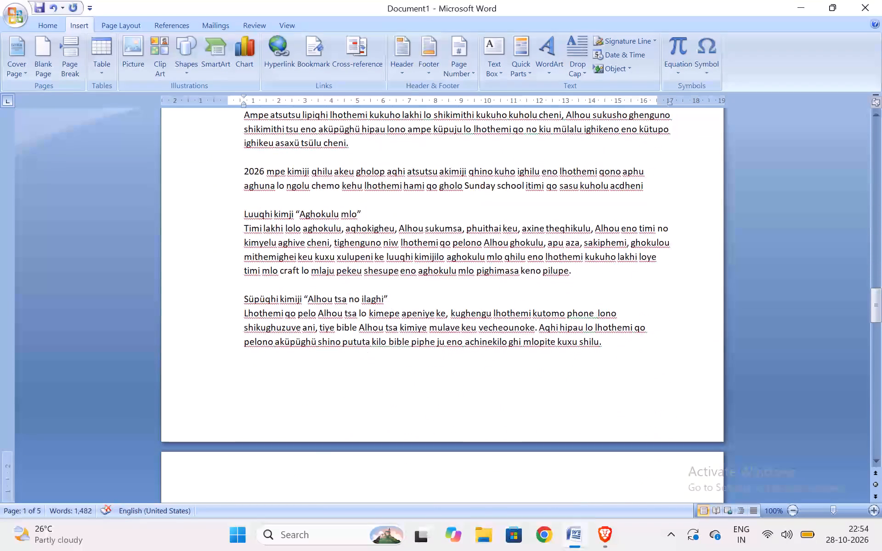
scroll(407, 326, down, 19)
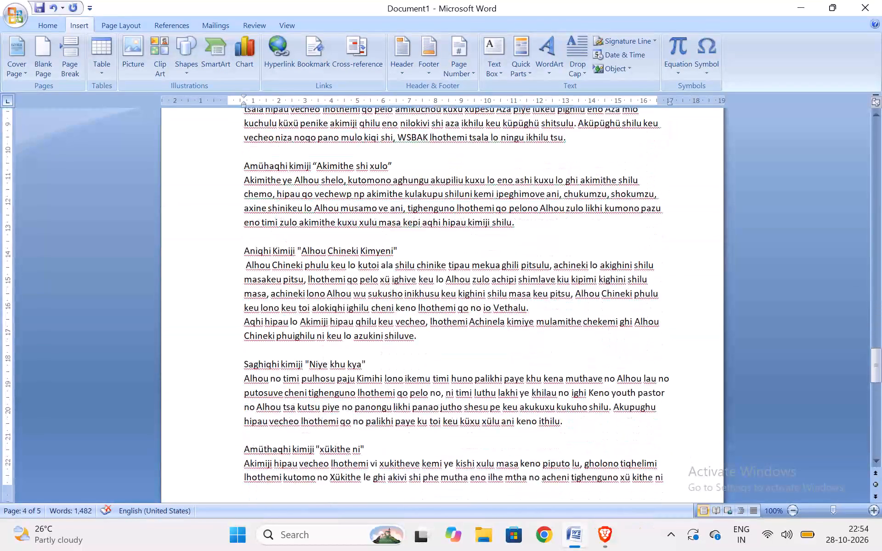
scroll(408, 325, down, 9)
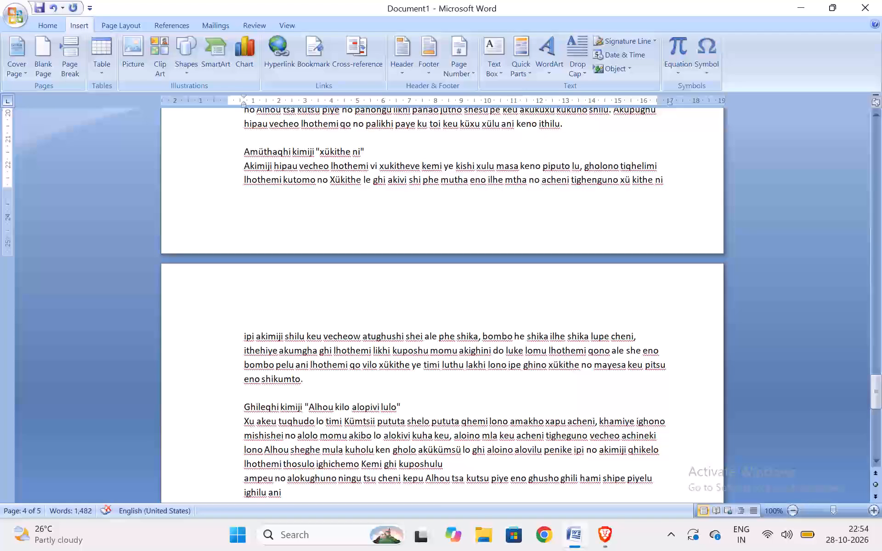
Make the "Sumi mesho meküa" and "2025 Shikimithi kukuho" subheadings in section 5 bold.
scroll(408, 325, up, 19)
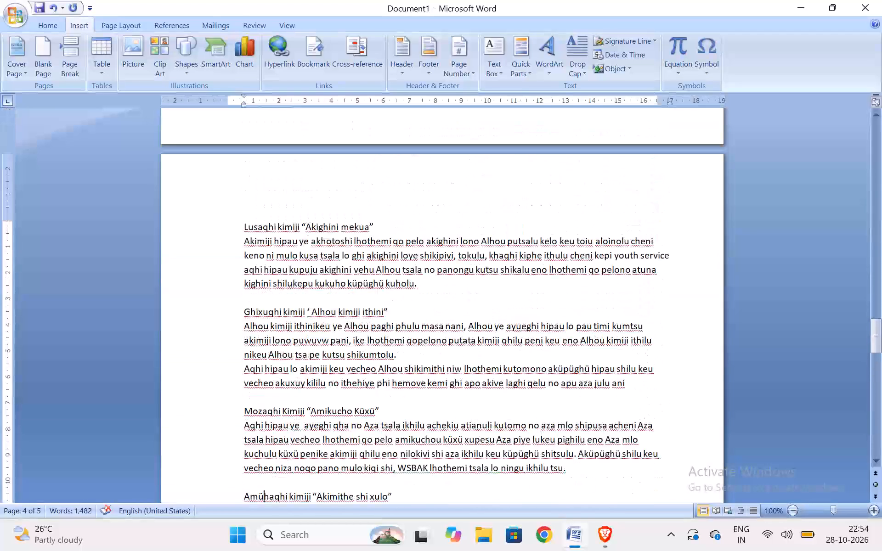
scroll(409, 326, up, 13)
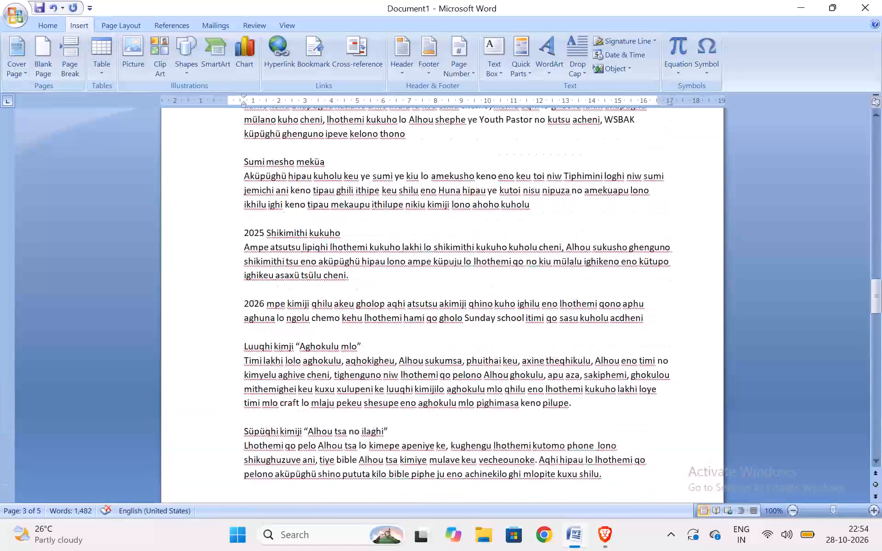
scroll(410, 323, up, 1)
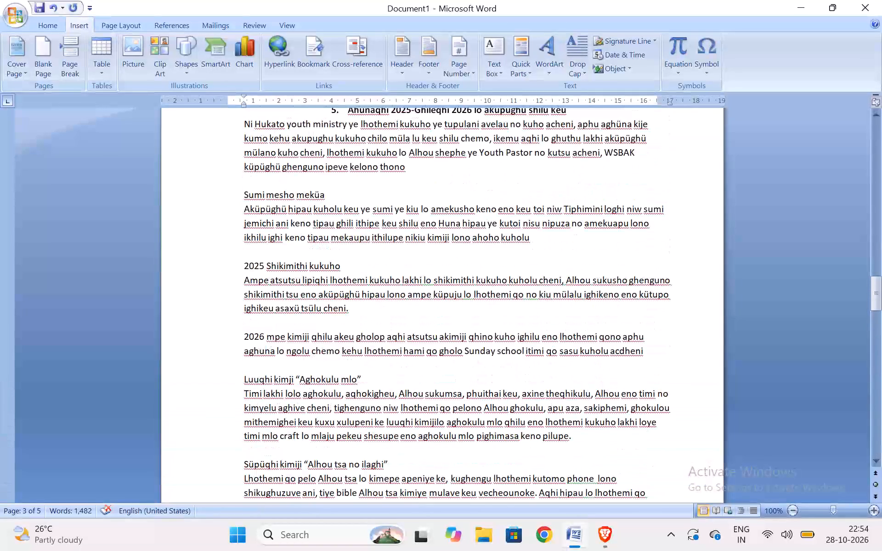
scroll(410, 323, up, 3)
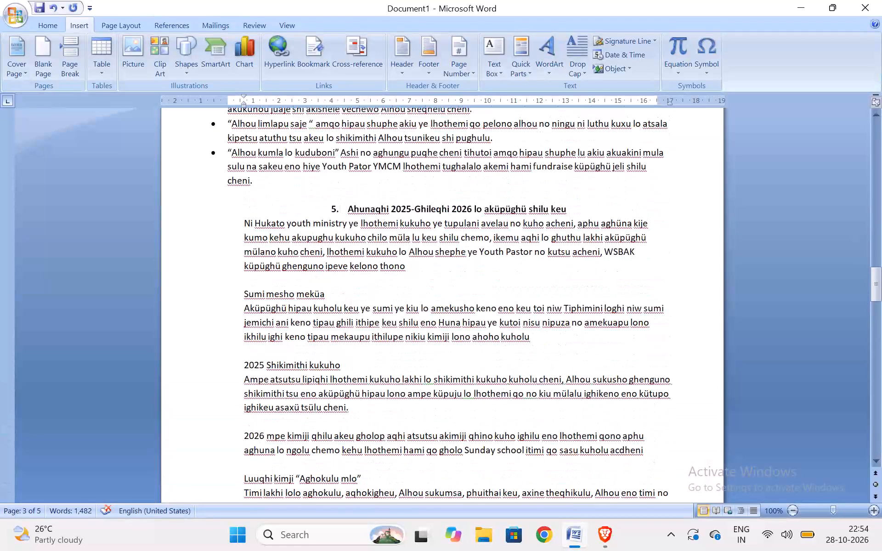
scroll(410, 321, down, 2)
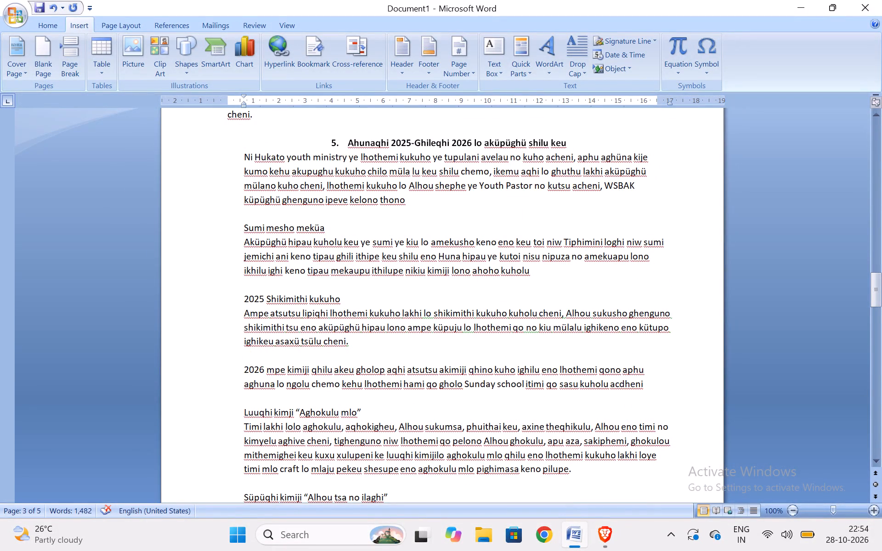
drag(243, 224, 272, 225)
drag(272, 225, 326, 226)
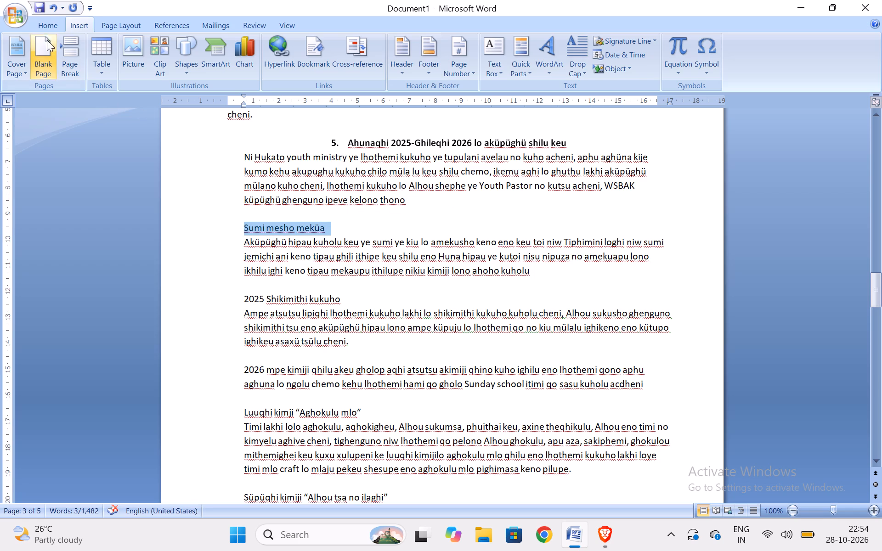
click(44, 29)
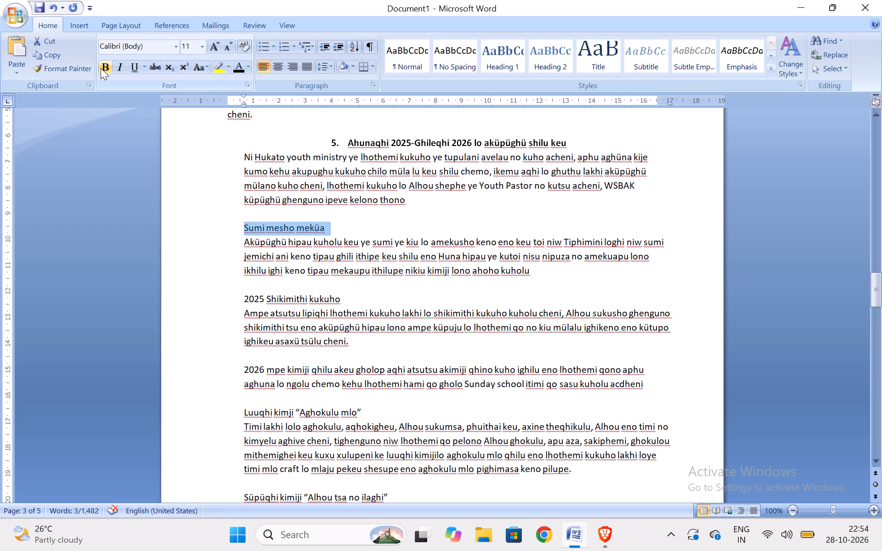
click(101, 68)
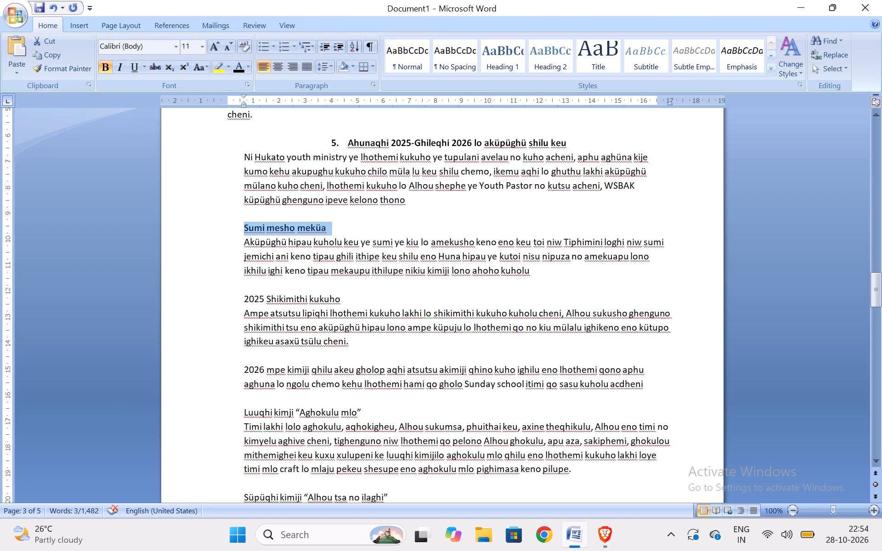
drag(242, 297, 331, 300)
click(105, 72)
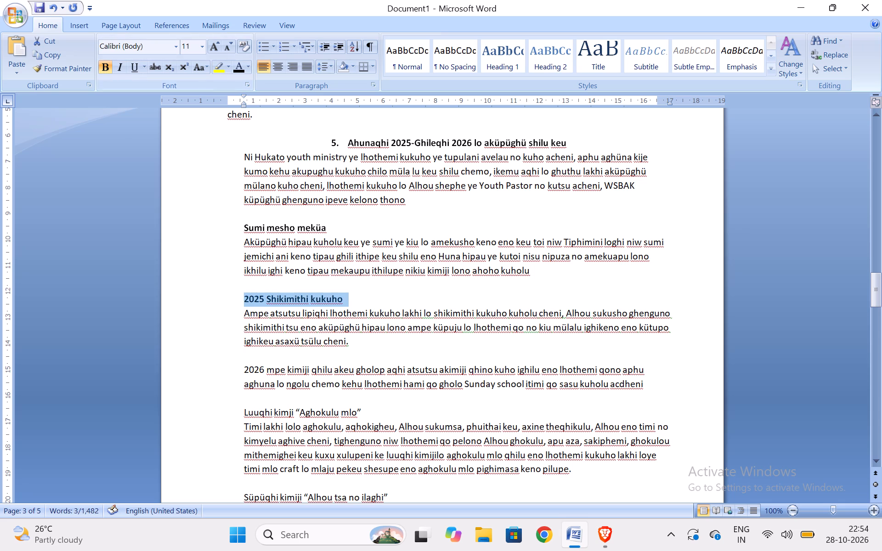
Make the headings Luuqhi kimji "Aghokulu mlo" and Süpüqhi kimiji "Alhou tsa no ilaghi" bold.
scroll(252, 364, down, 2)
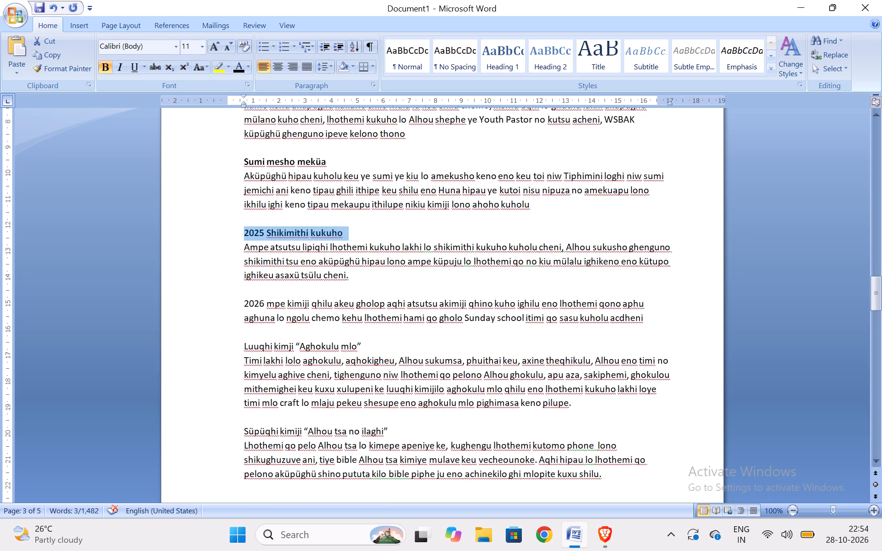
drag(244, 346, 350, 348)
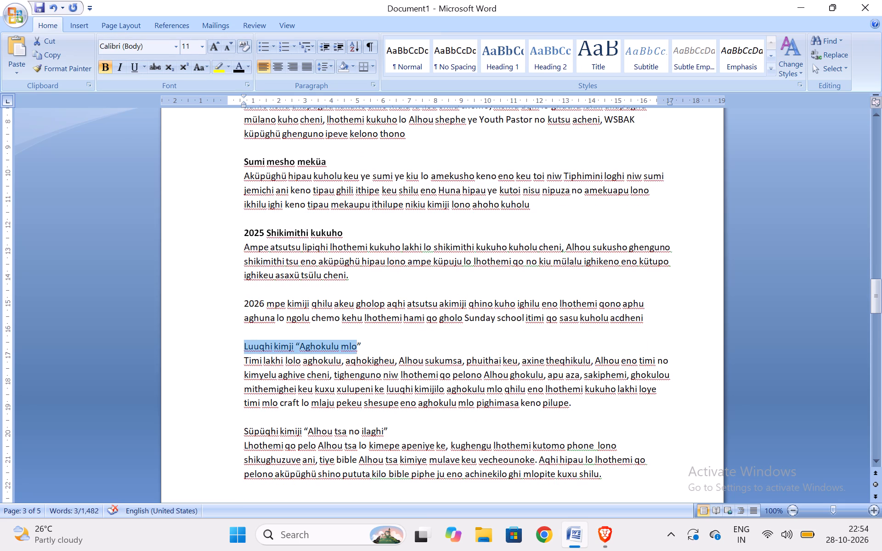
drag(350, 348, 361, 346)
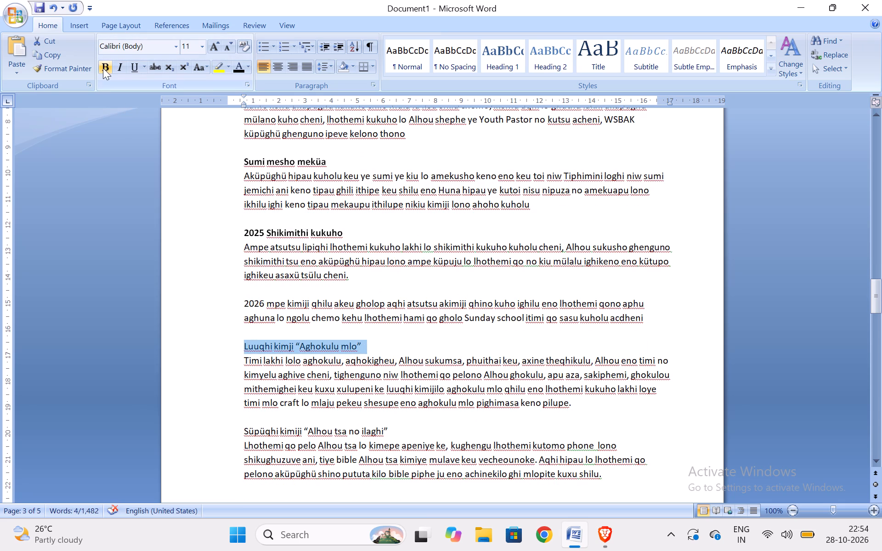
click(103, 68)
scroll(249, 337, down, 2)
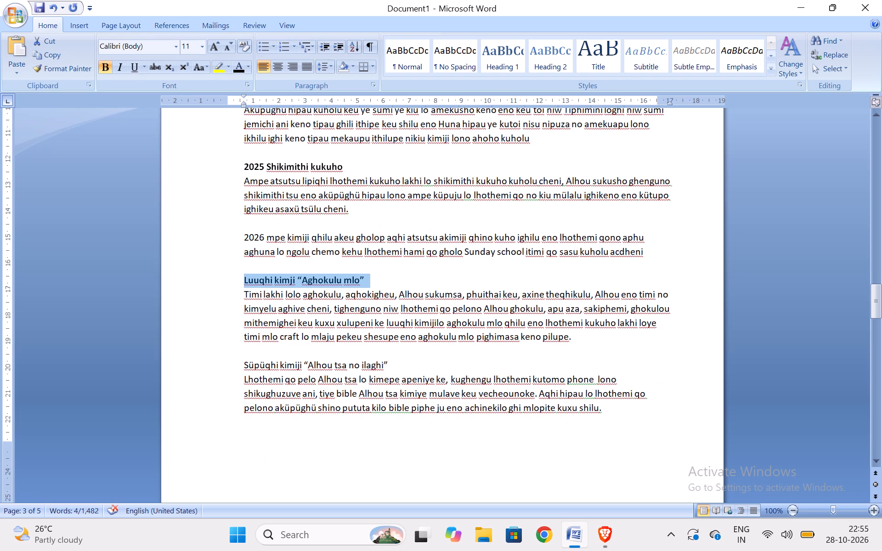
drag(242, 362, 376, 361)
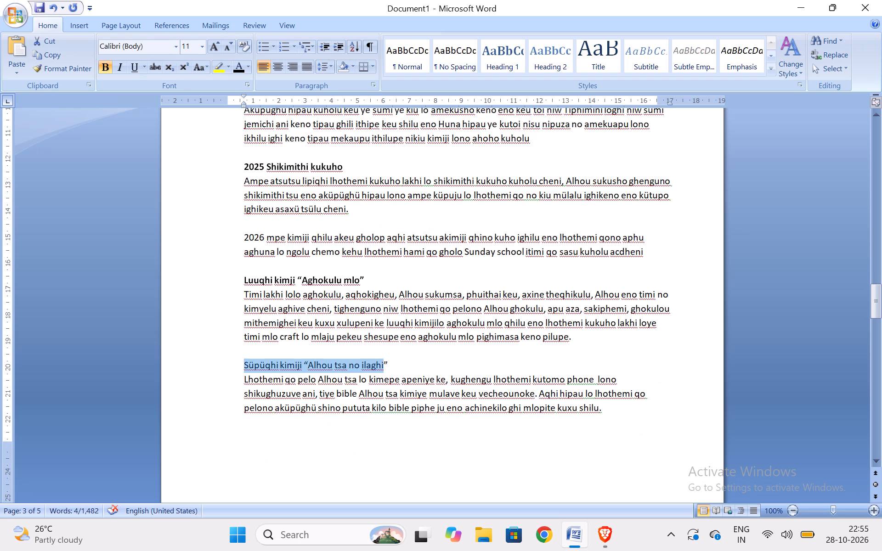
drag(376, 361, 390, 361)
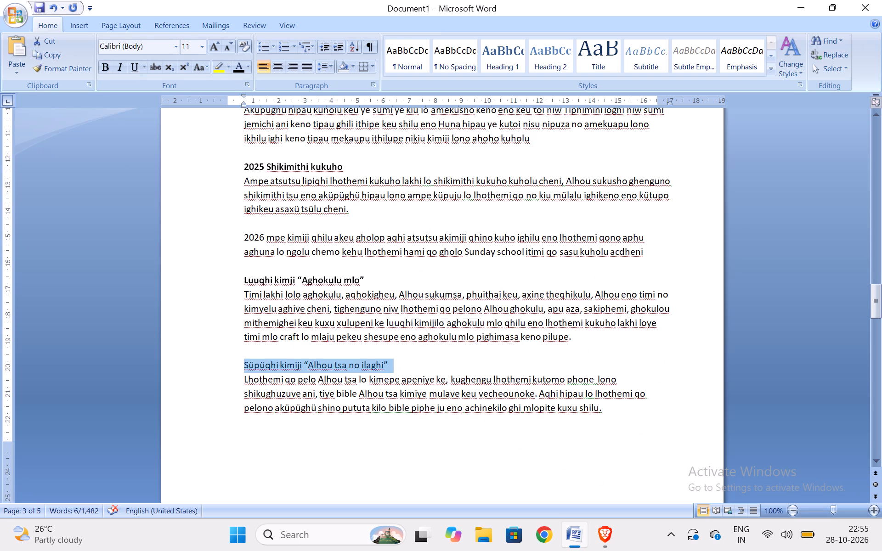
click(102, 67)
Make the Lusaqhi kimiji "Akighini mekua", Ghixuqhi kimiji "Alhou kimiji ithini" and Mozaqhi Kimiji "Amikucho Küxü" headings bold.
scroll(183, 296, down, 7)
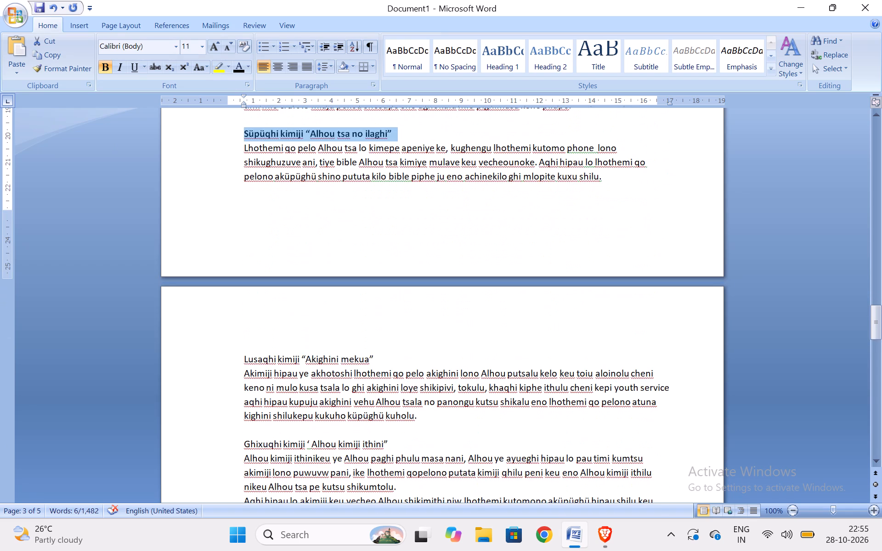
drag(243, 356, 287, 358)
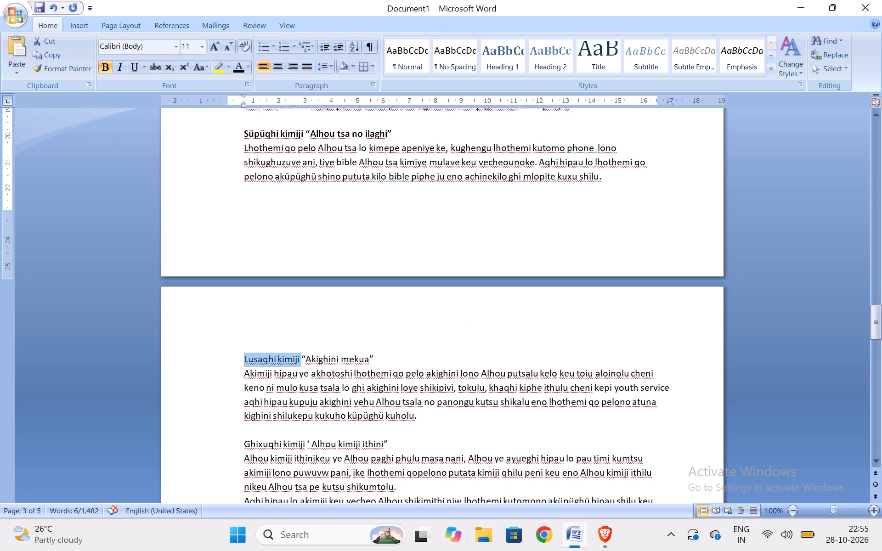
drag(287, 358, 375, 359)
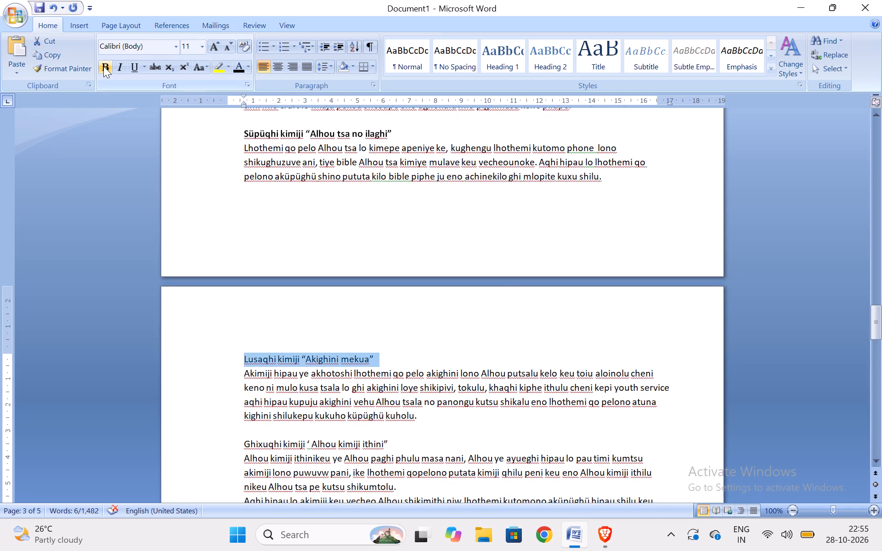
click(103, 66)
scroll(173, 265, down, 4)
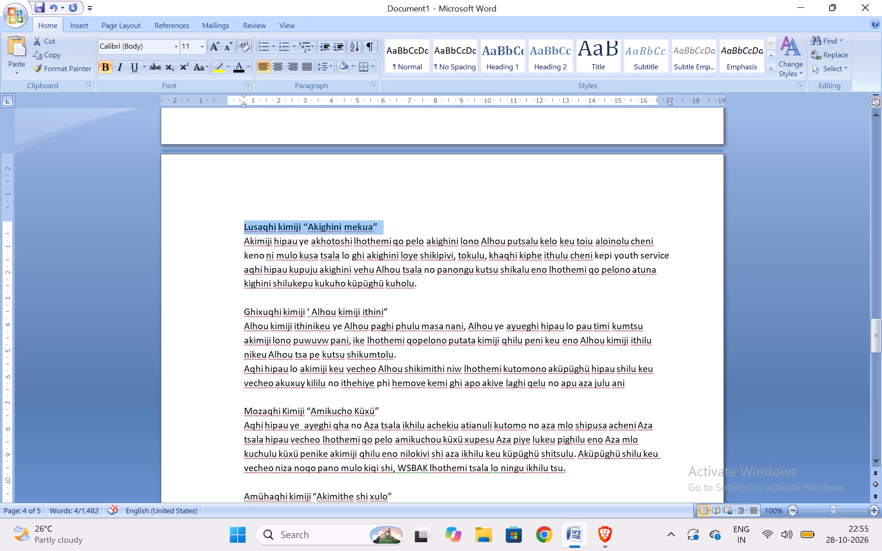
drag(243, 310, 389, 308)
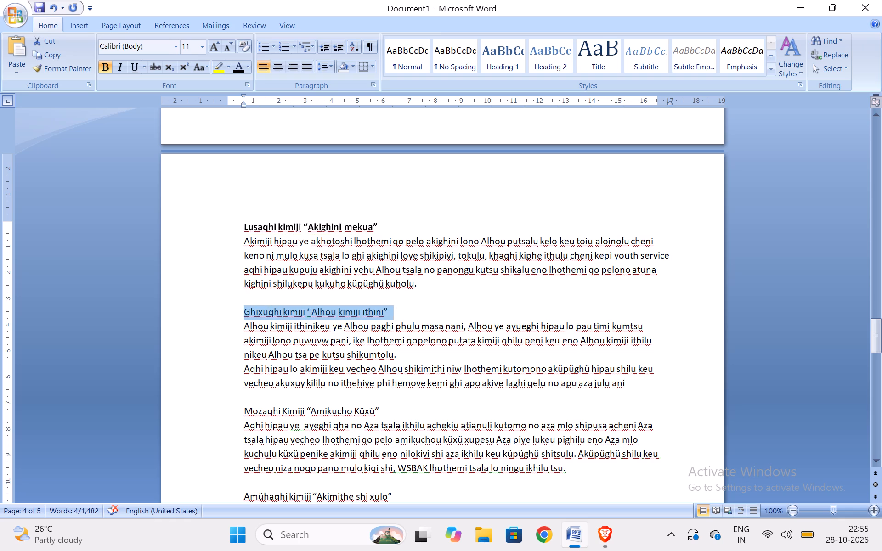
drag(389, 308, 390, 308)
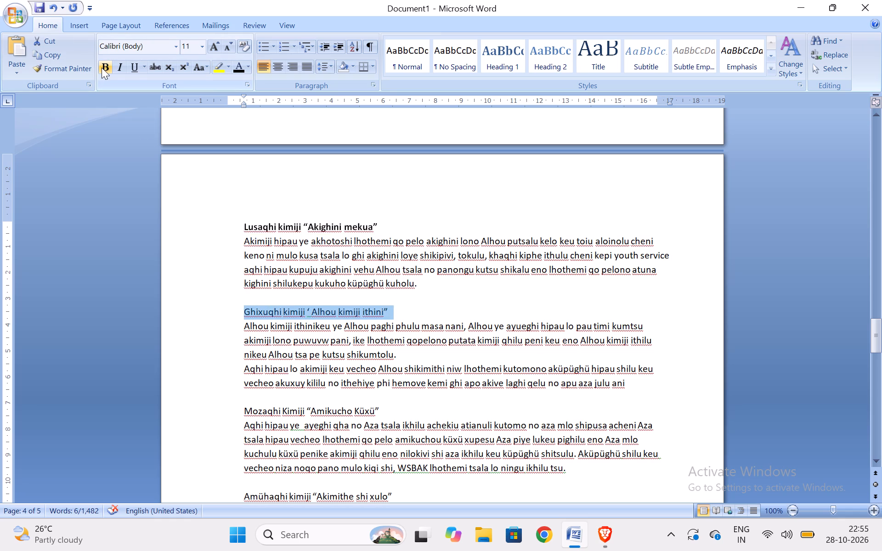
click(102, 67)
scroll(275, 374, down, 2)
drag(243, 343, 380, 348)
click(103, 67)
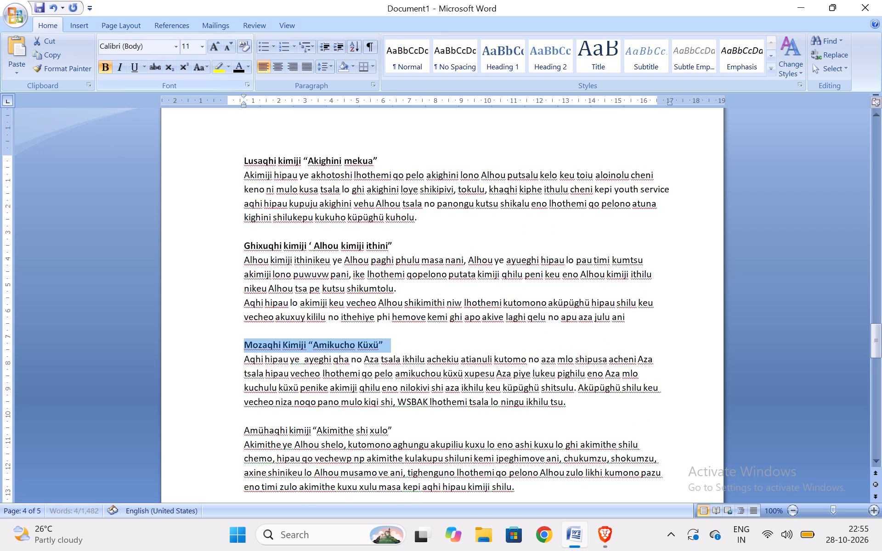
scroll(234, 273, down, 3)
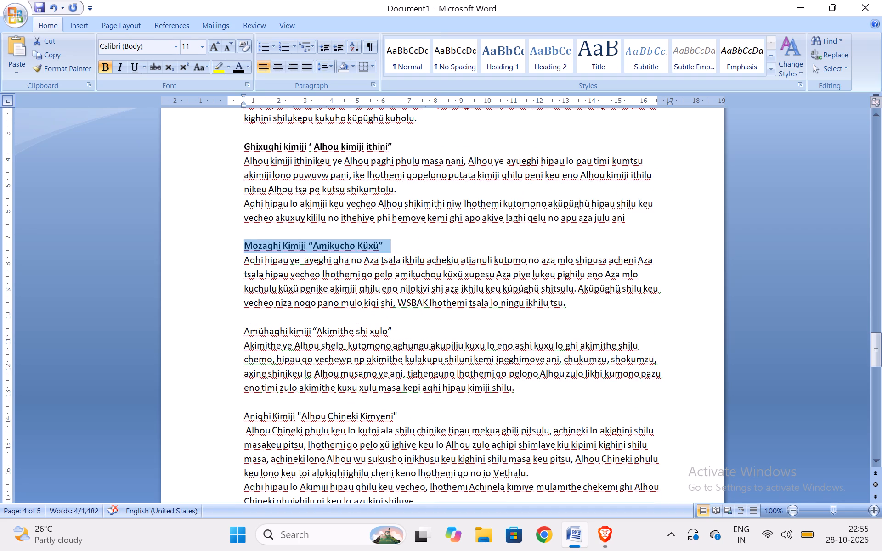
Make the headings Amühaqhi kimiji "Akimithe shi xulo" and Aniqhi Kimiji "Alhou Chineki Kimyeni" bold.
drag(244, 328, 380, 328)
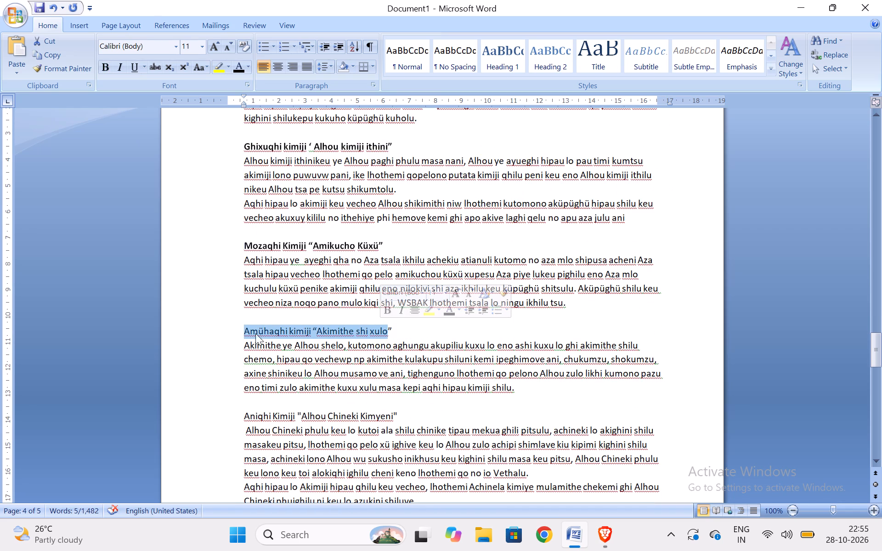
click(227, 326)
drag(239, 331, 361, 333)
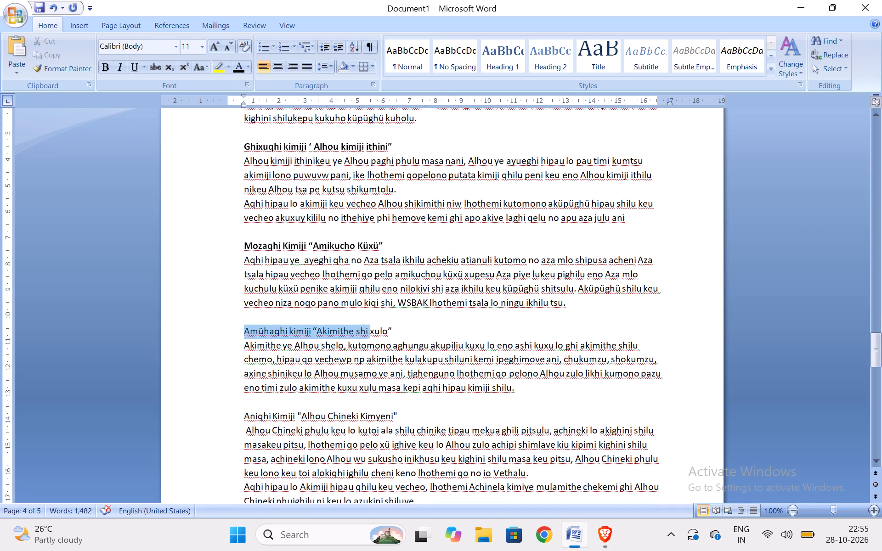
drag(361, 333, 396, 333)
click(401, 315)
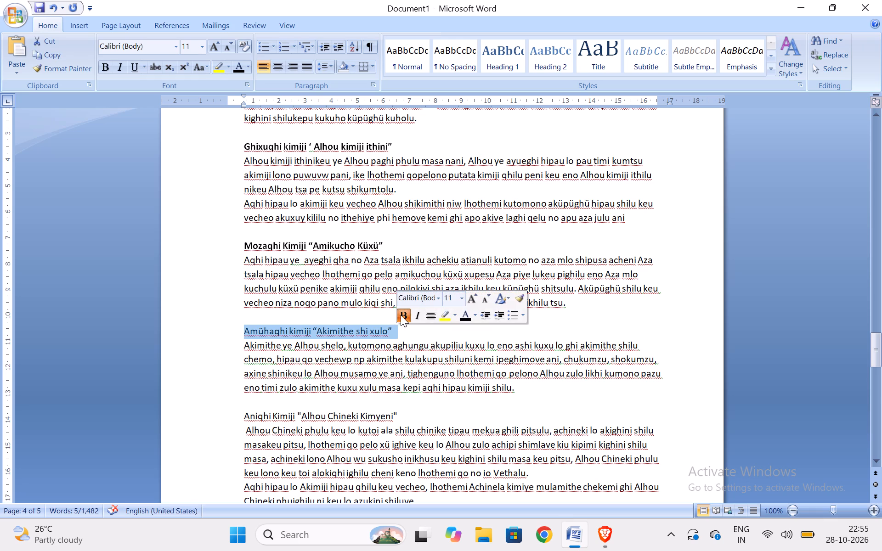
scroll(380, 346, down, 3)
drag(244, 317, 300, 319)
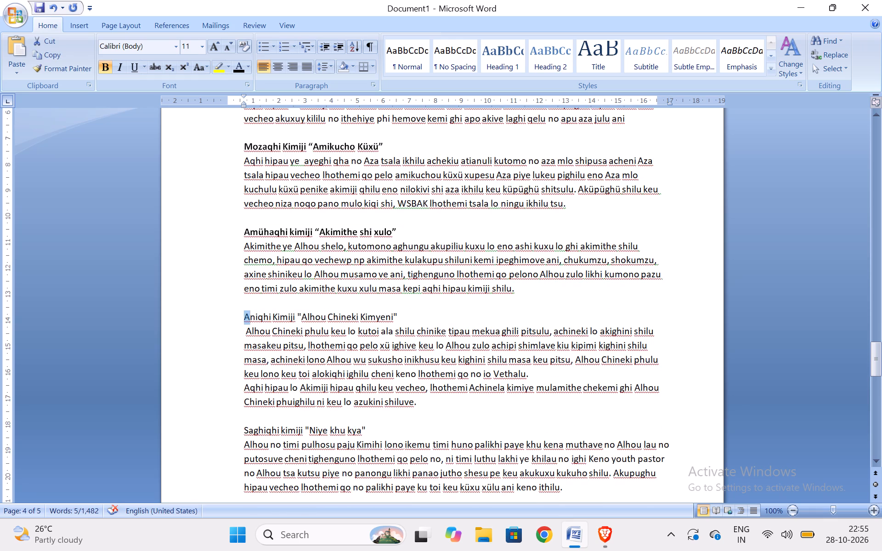
drag(300, 319, 401, 316)
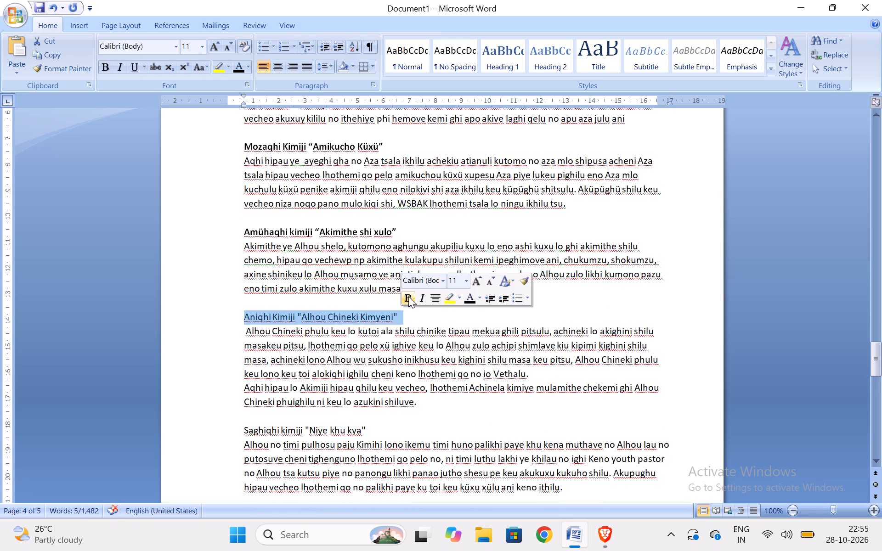
click(408, 297)
Make the headings Saghiqhi kimiji "Niye khu kya" and Amüthaqhi kimiji "xükithe ni" bold.
scroll(394, 322, down, 3)
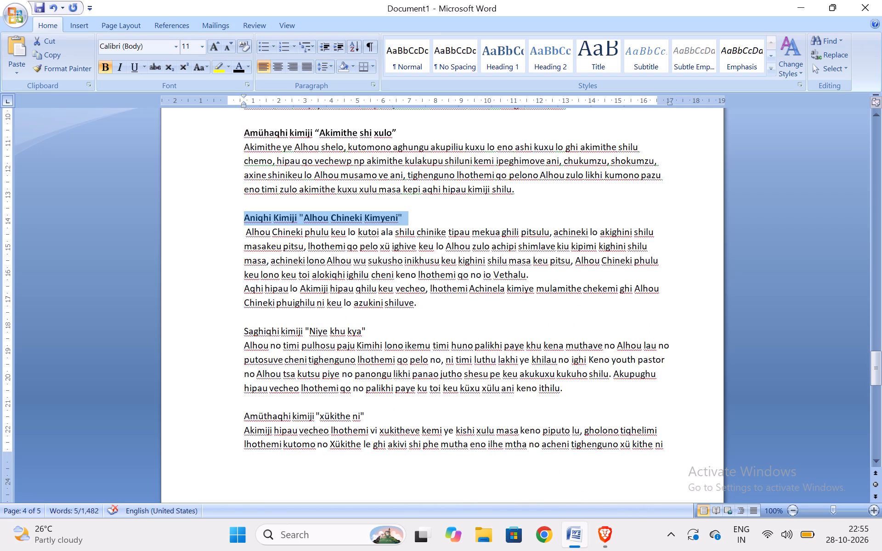
drag(245, 330, 372, 330)
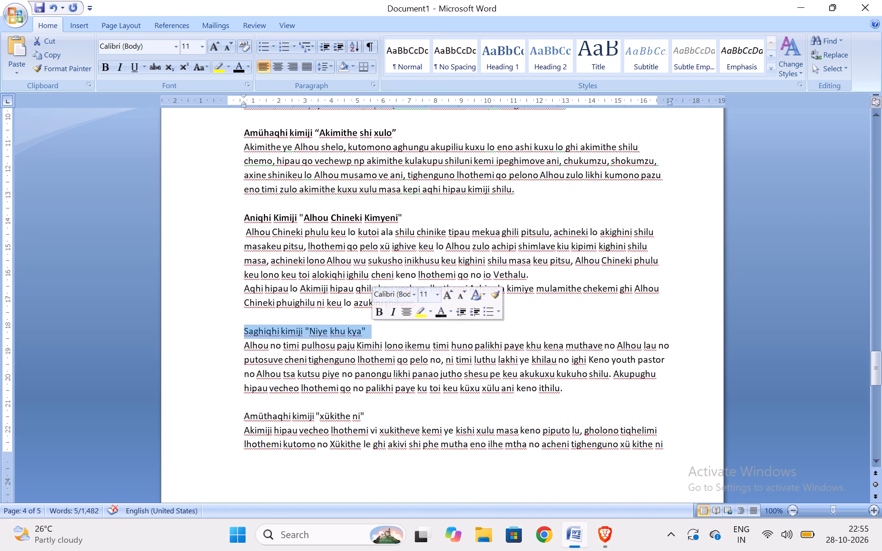
click(376, 314)
scroll(362, 337, down, 3)
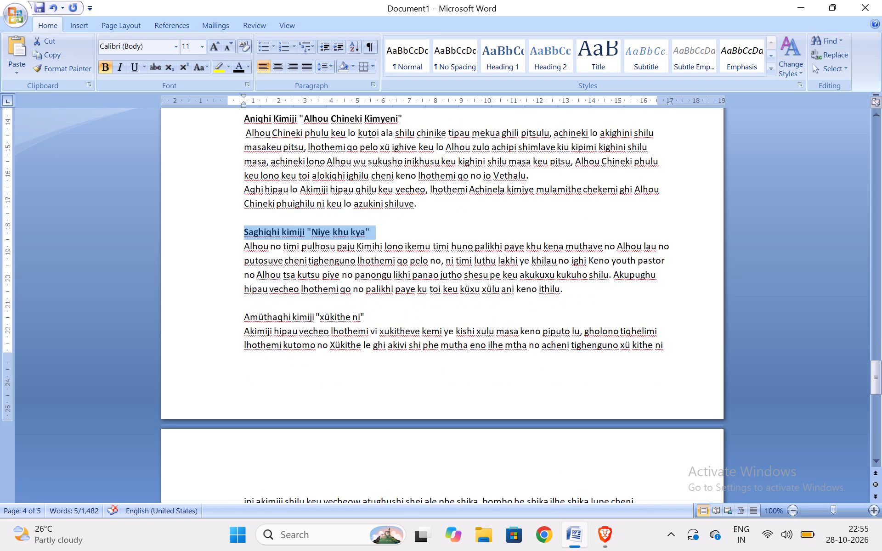
drag(239, 315, 365, 317)
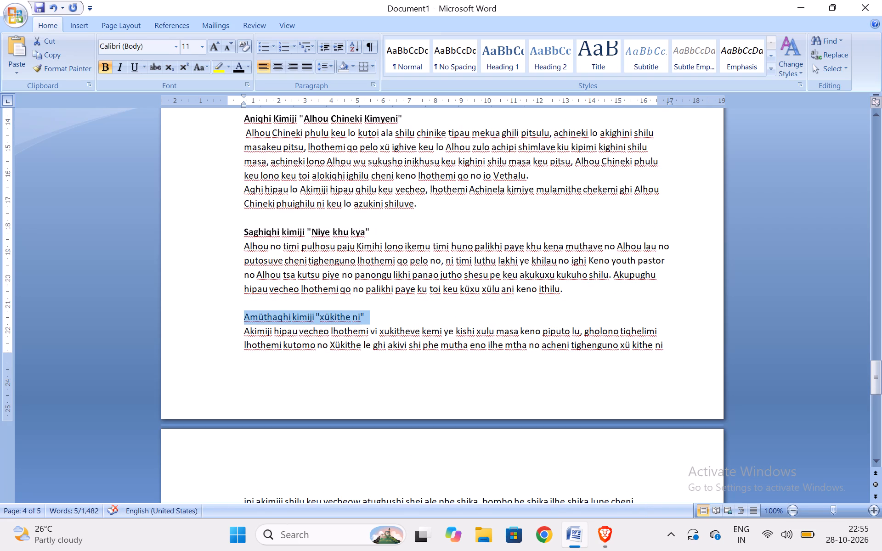
drag(365, 317, 365, 317)
click(370, 303)
Make the heading Ghileqhi kimiji "Alhou kilo alopivi lulo" on the last page bold.
scroll(370, 303, down, 3)
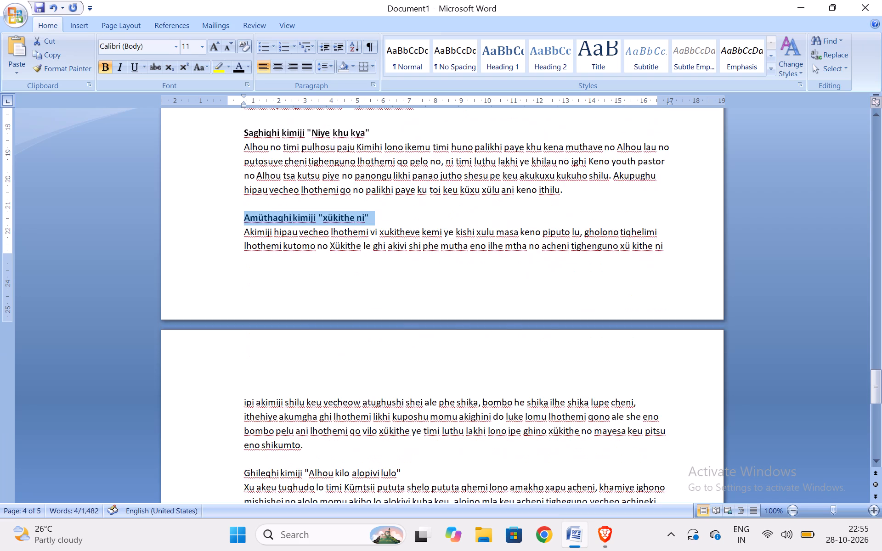
scroll(370, 303, down, 4)
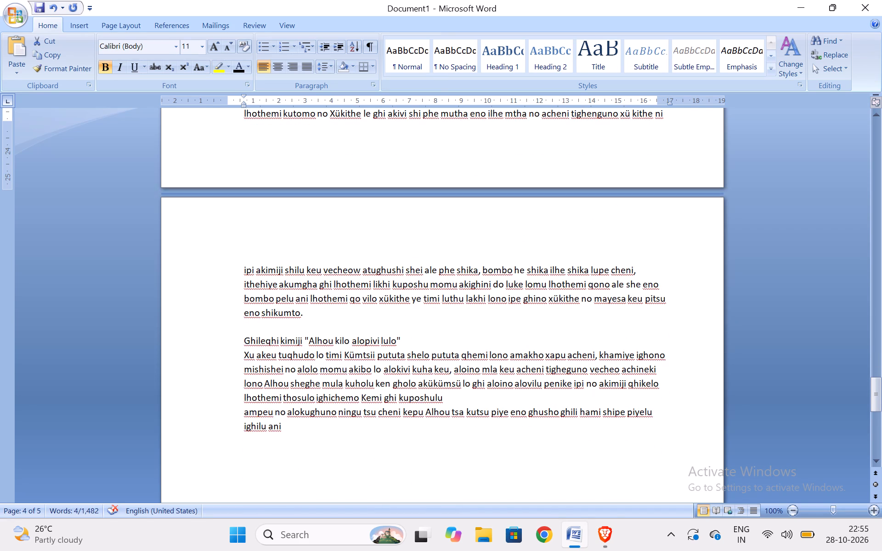
drag(242, 337, 397, 343)
click(402, 322)
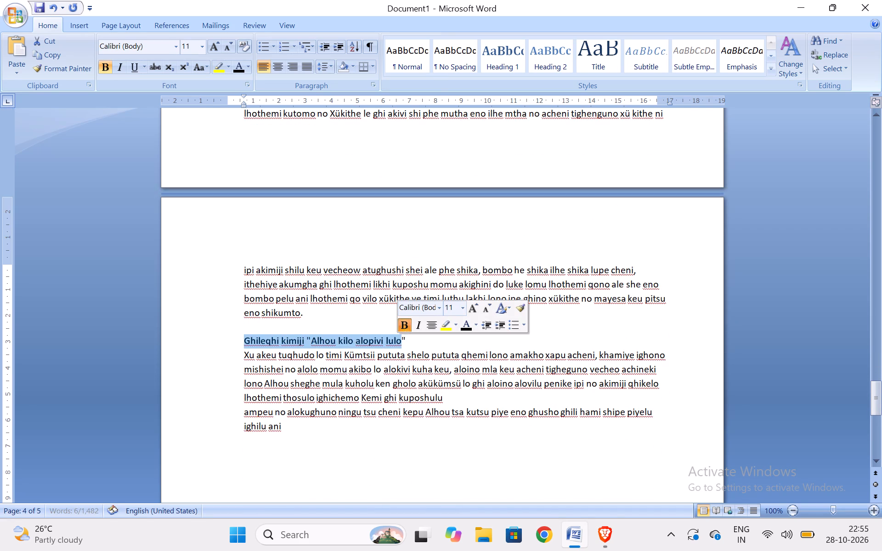
Replace the second u with ü in "tuqhudo" in the Ghileqhi kimiji passage so the word reads "tuqhüdo".
click(303, 355)
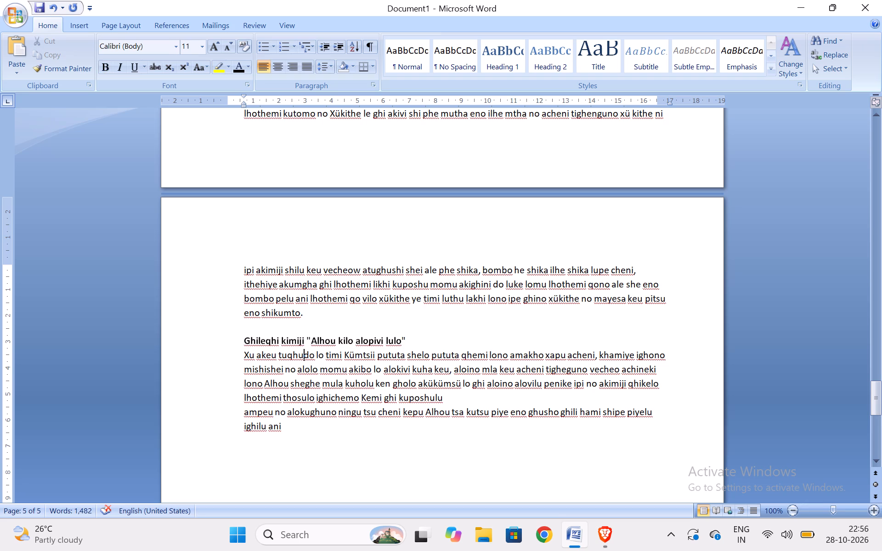
key(BackSpace)
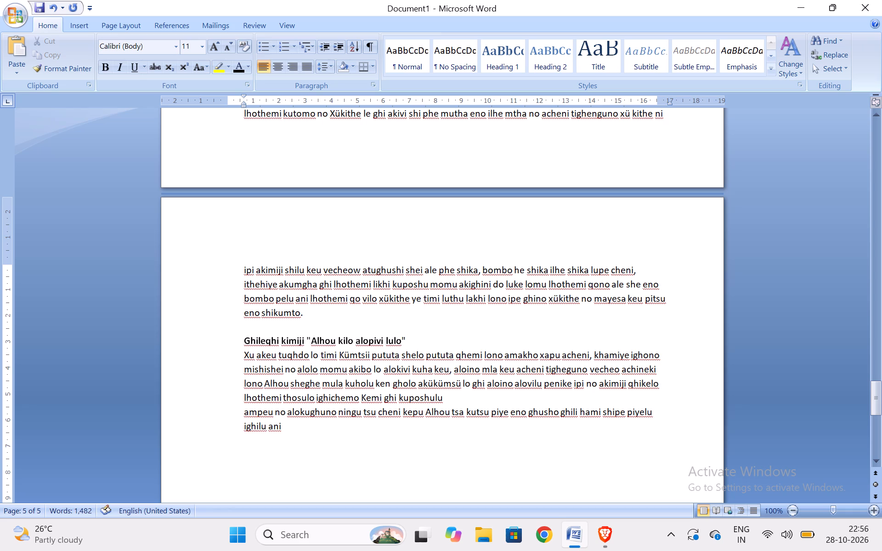
click(74, 24)
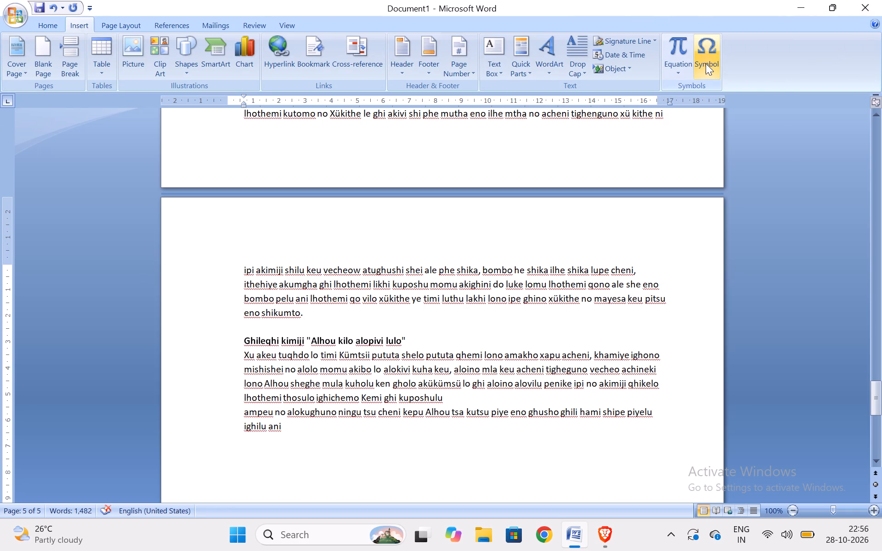
click(706, 63)
click(706, 95)
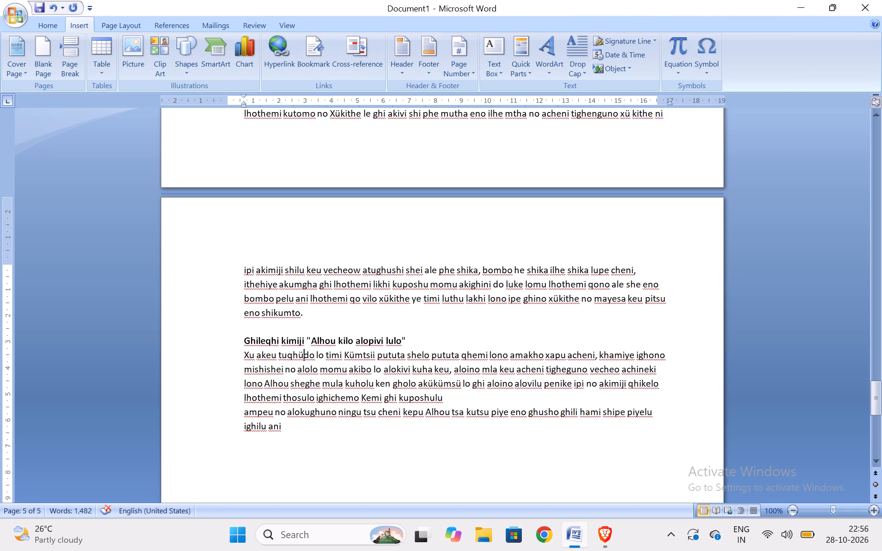
Start saving the document and choose the Documents folder as its location.
scroll(642, 422, down, 3)
scroll(642, 422, up, 4)
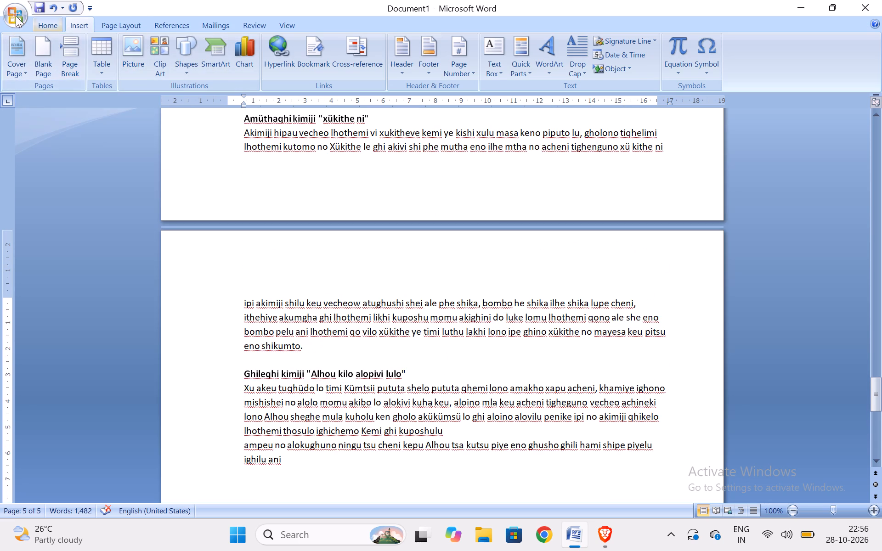
click(43, 22)
click(9, 15)
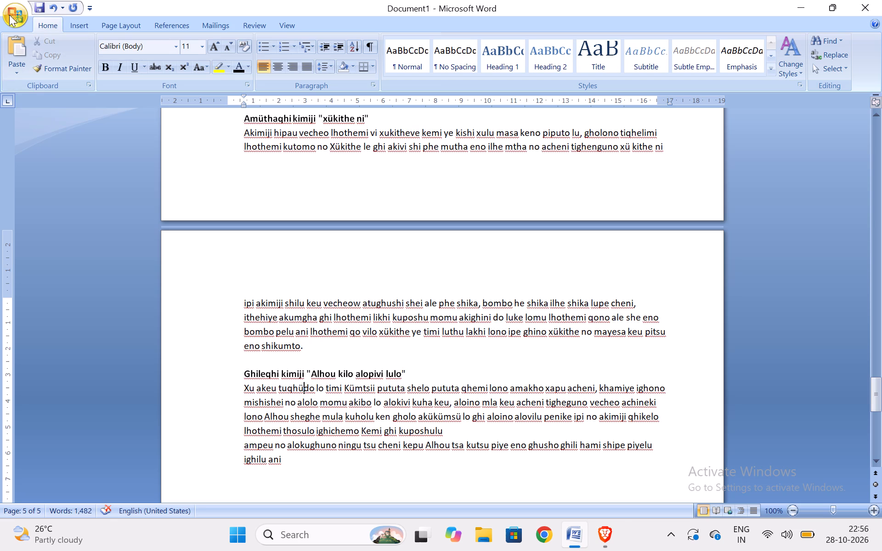
click(34, 131)
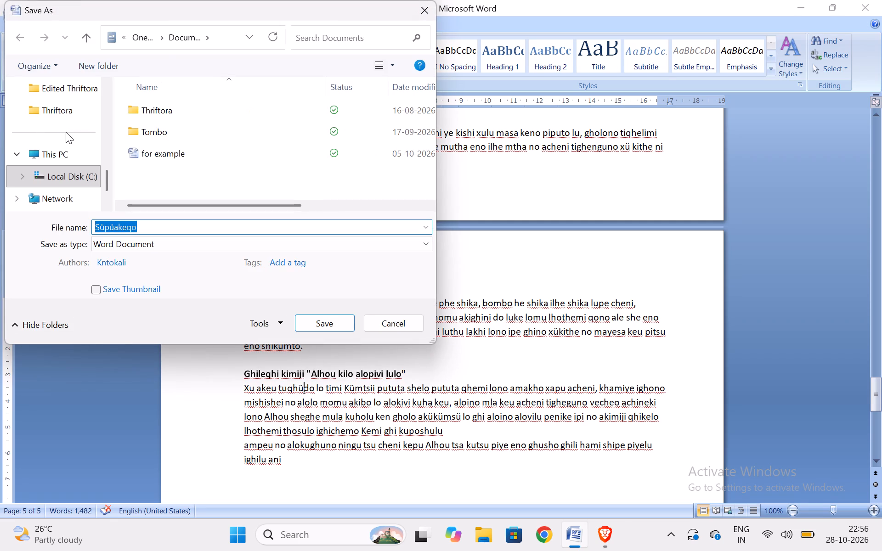
scroll(67, 179, down, 2)
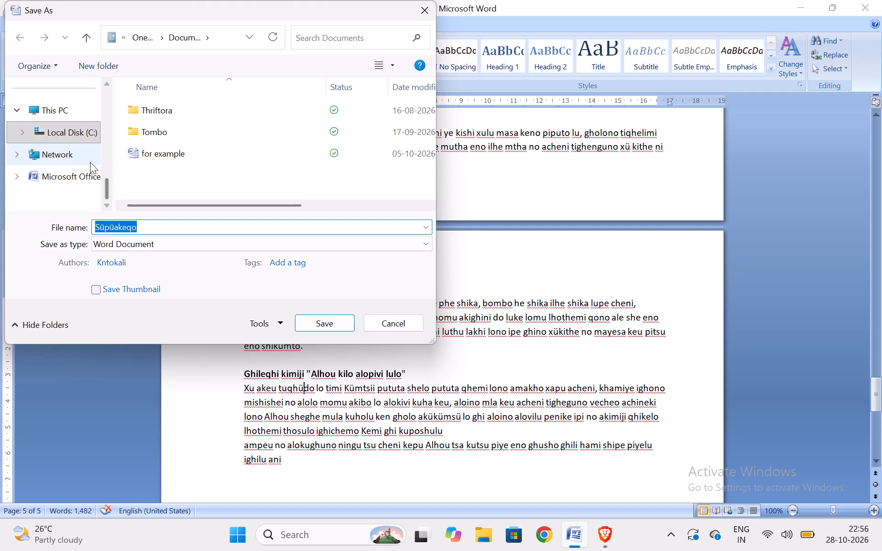
scroll(90, 162, down, 2)
scroll(91, 145, up, 3)
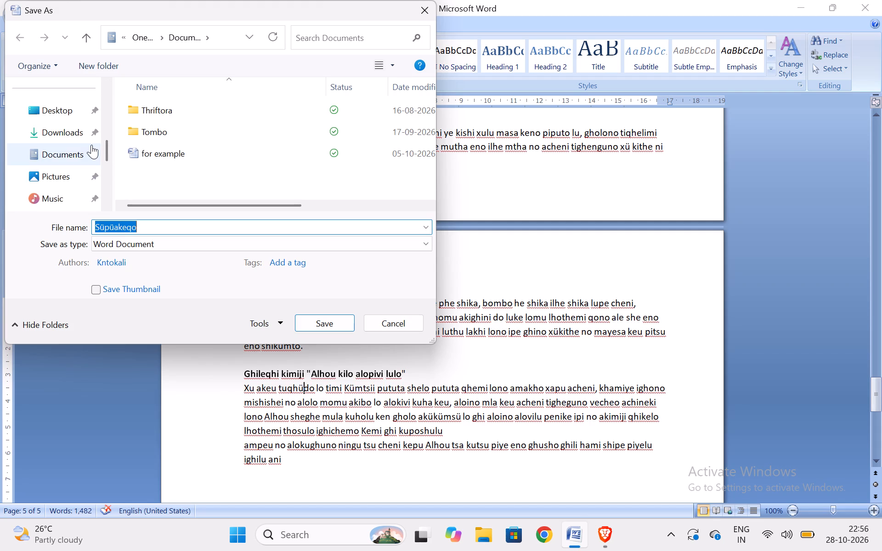
click(83, 155)
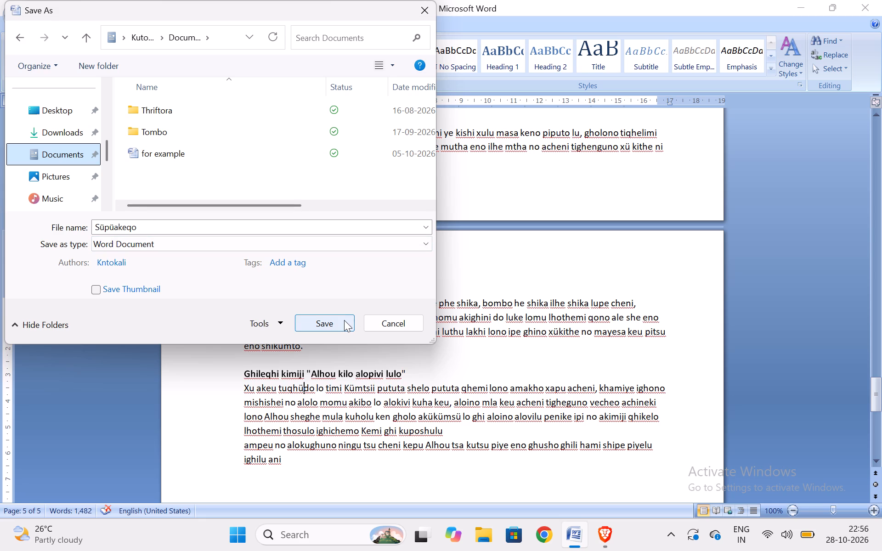
Examine the available file formats for saving the document.
click(424, 242)
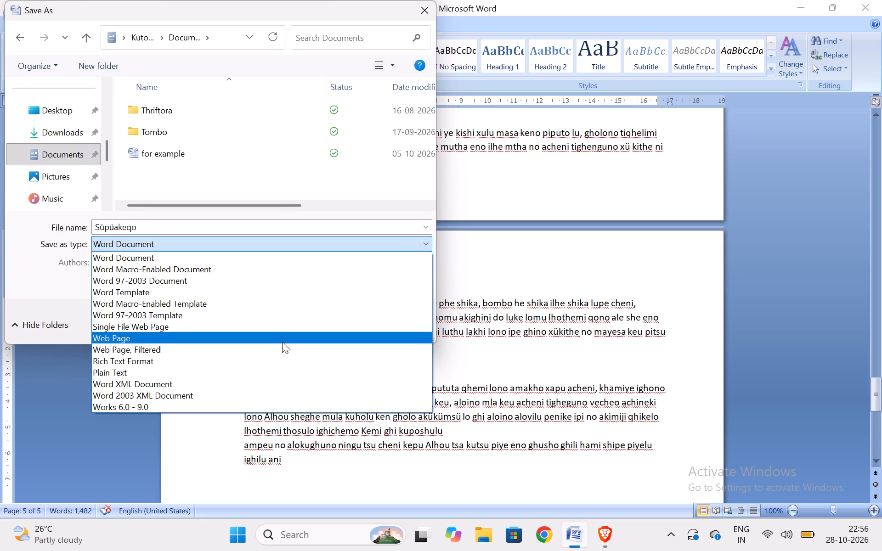
scroll(263, 332, down, 3)
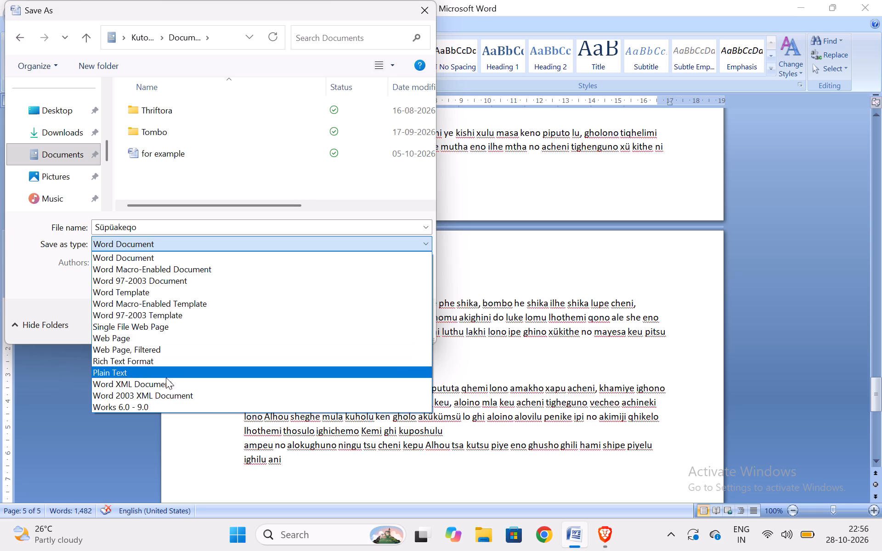
scroll(184, 300, up, 2)
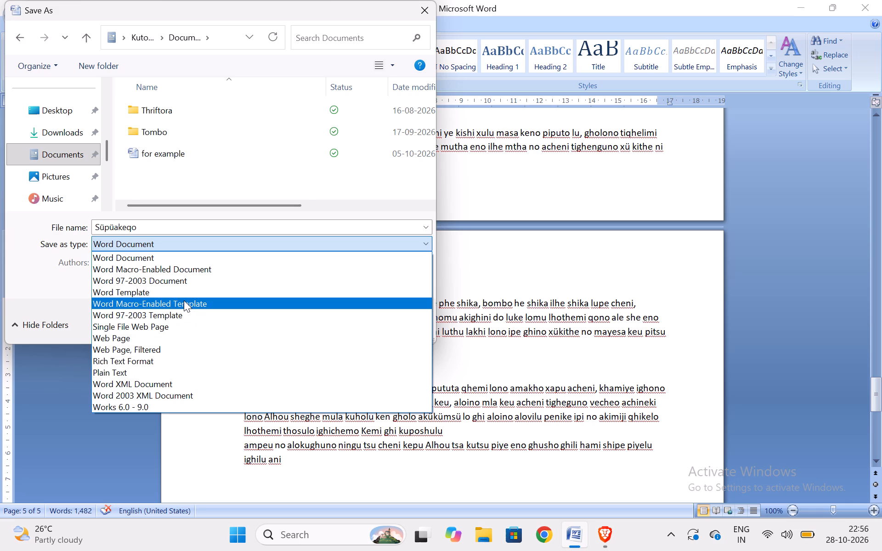
scroll(184, 300, up, 1)
scroll(184, 300, down, 6)
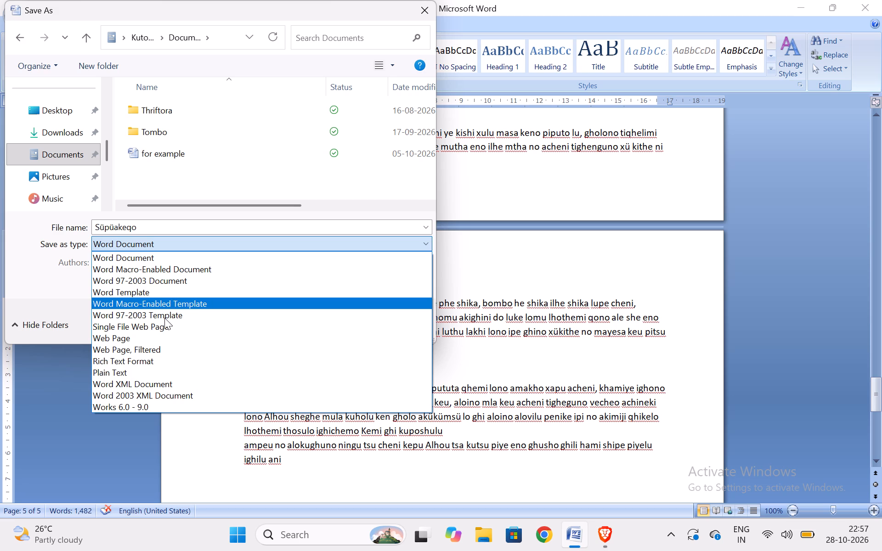
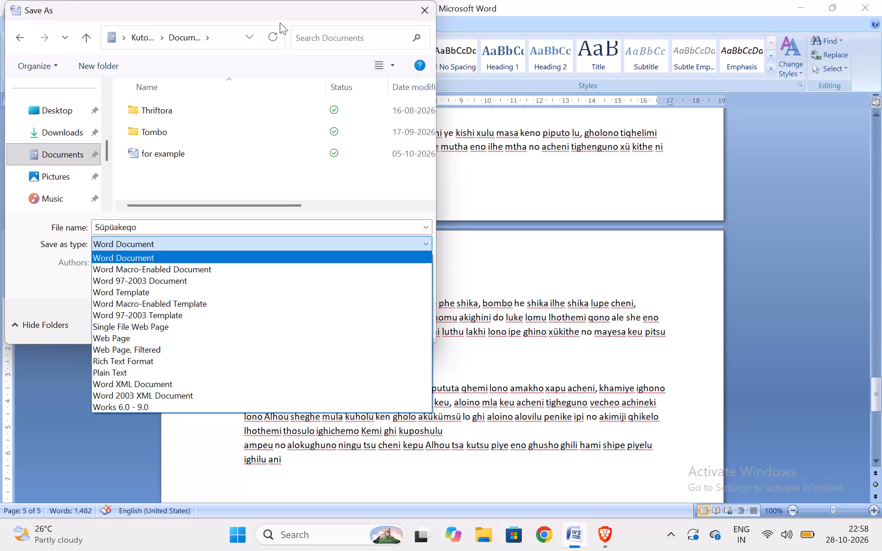
Check the file types offered when saving the document in other formats, leaving it unsaved.
click(422, 8)
click(422, 8)
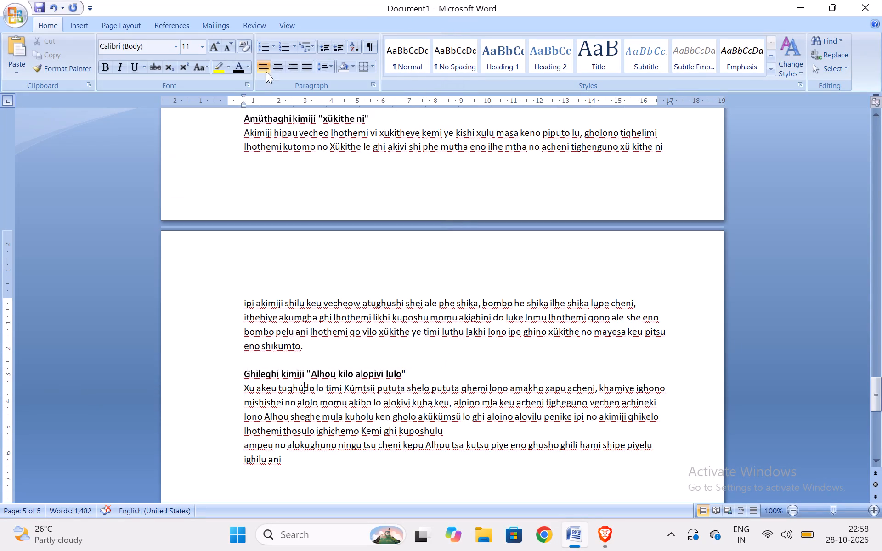
click(17, 22)
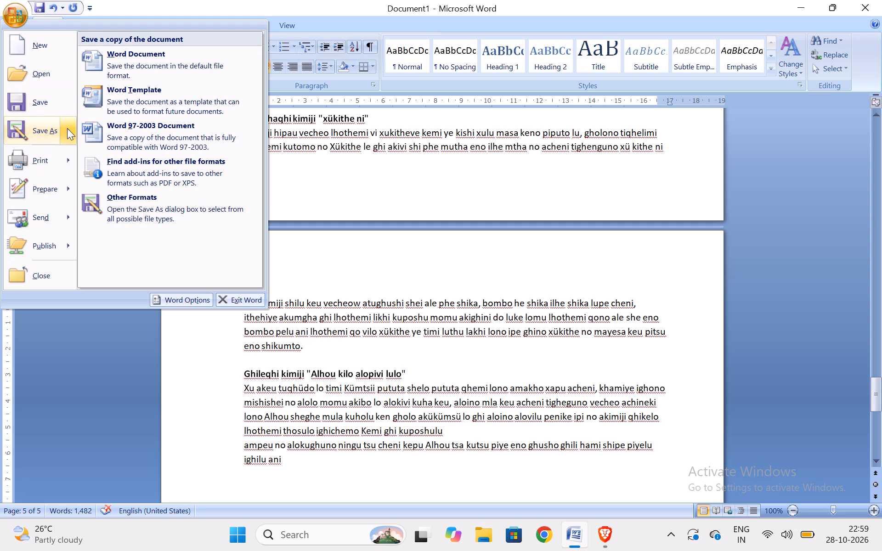
click(157, 208)
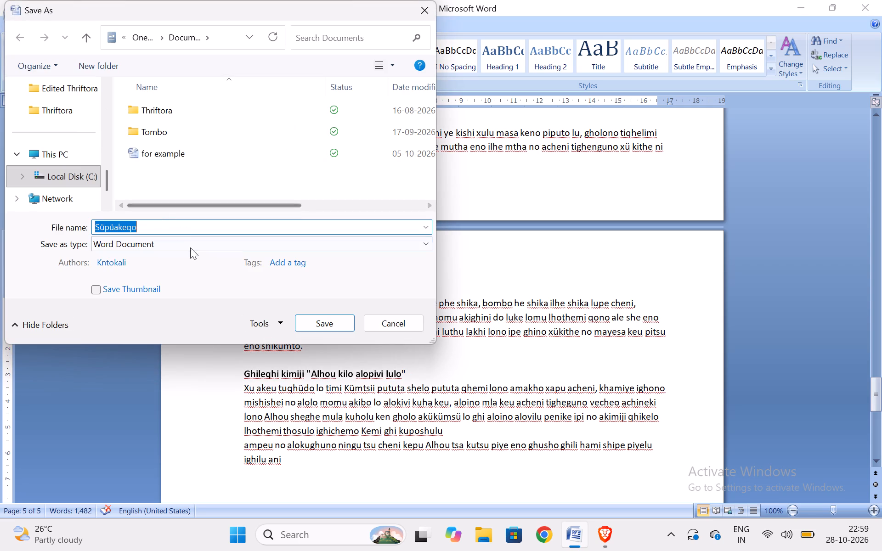
click(429, 244)
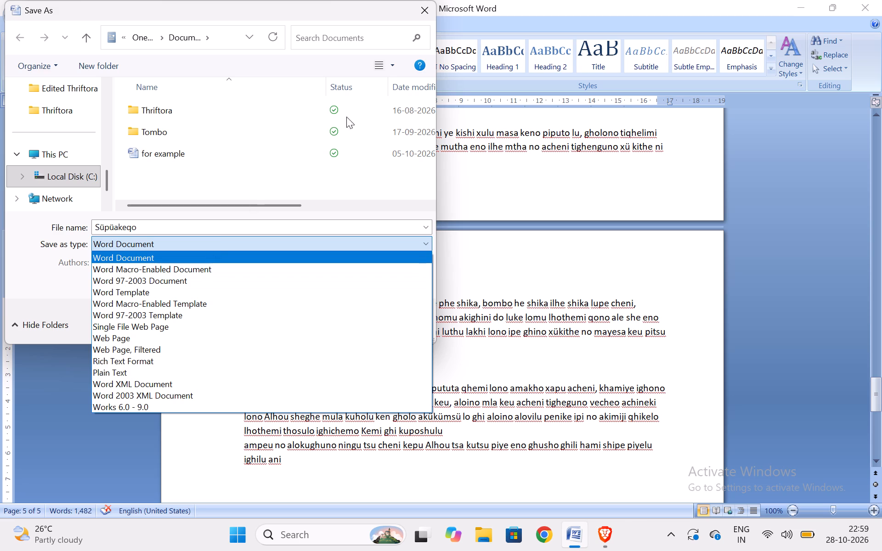
click(427, 13)
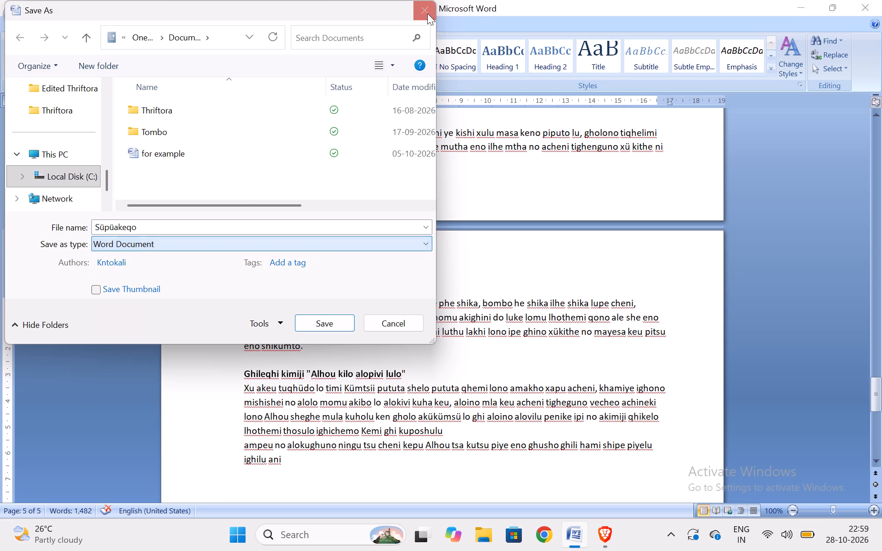
click(427, 13)
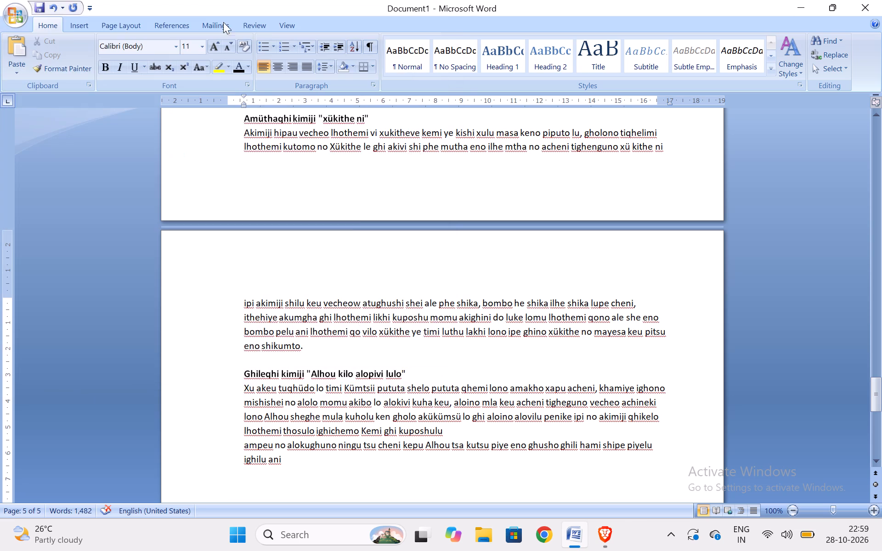
Read the Help topic on enabling PDF and XPS support and try its Microsoft Save as PDF or XPS Add-in link.
click(11, 15)
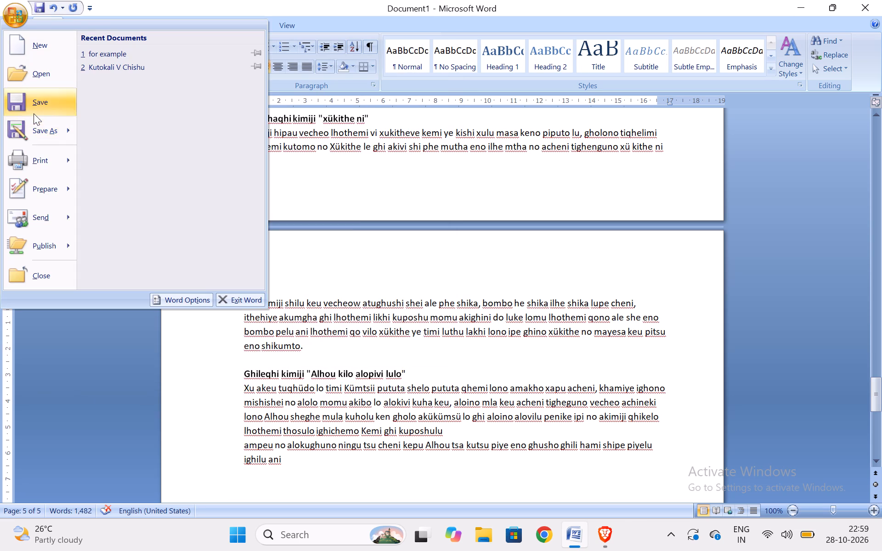
click(70, 130)
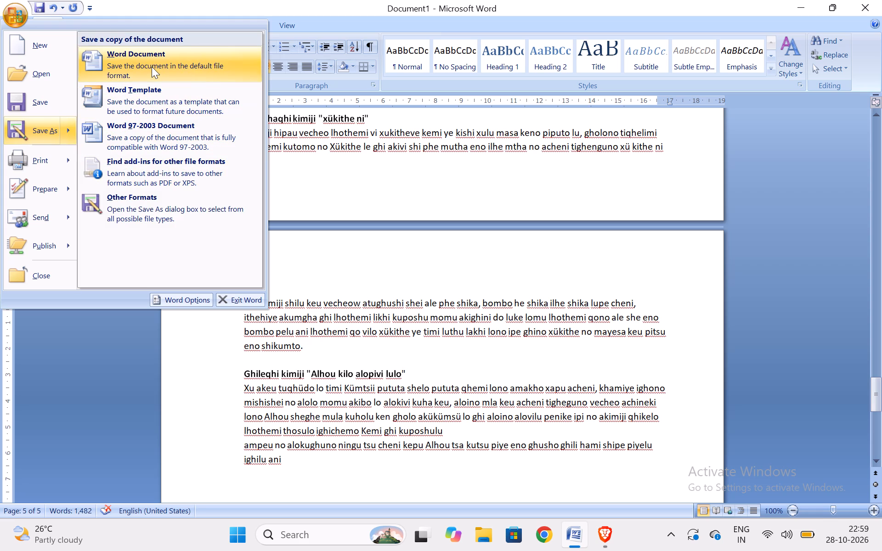
click(170, 180)
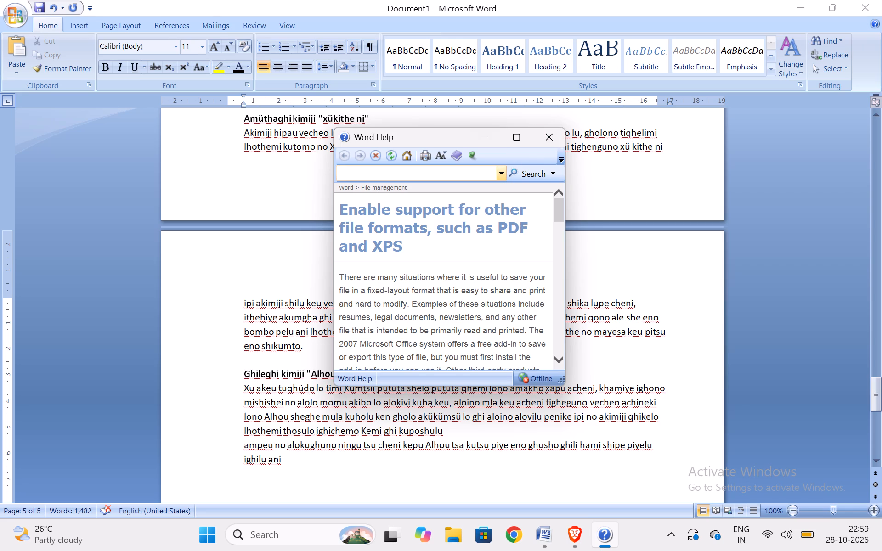
scroll(404, 225, down, 5)
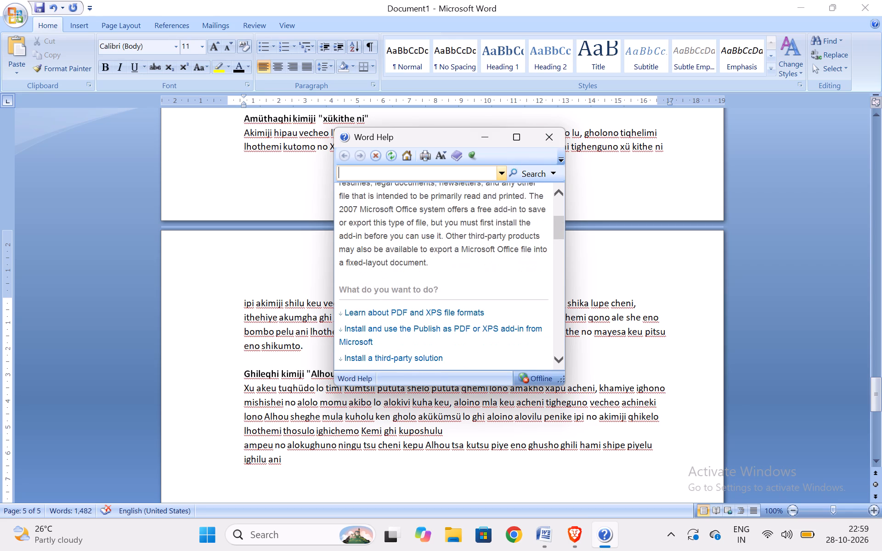
scroll(404, 225, down, 5)
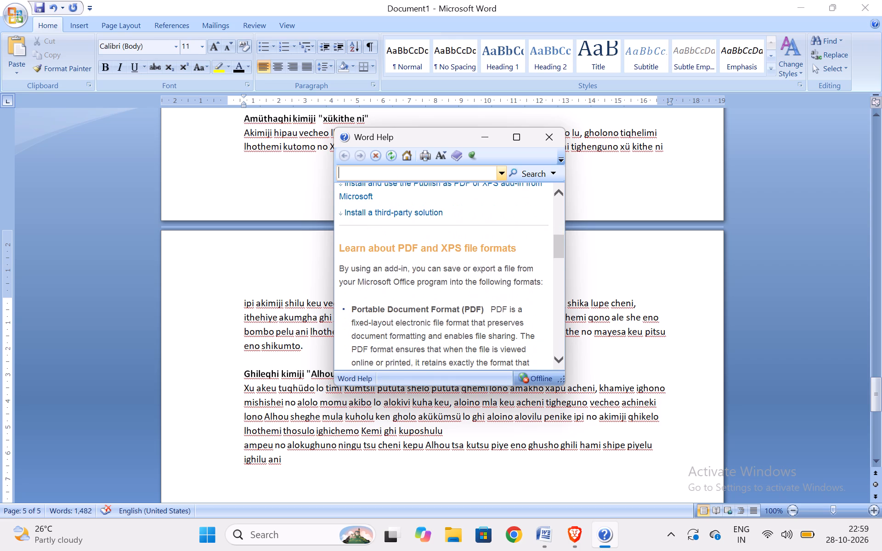
scroll(404, 225, down, 2)
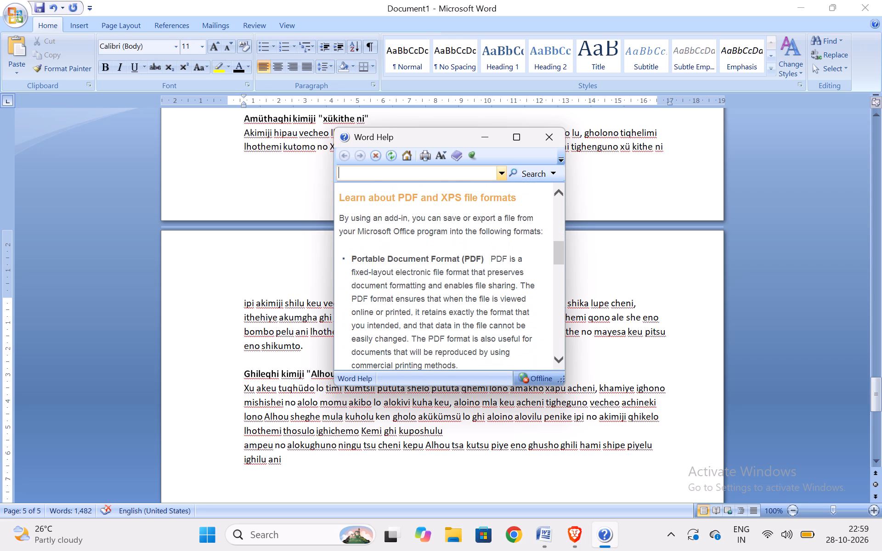
scroll(404, 225, down, 8)
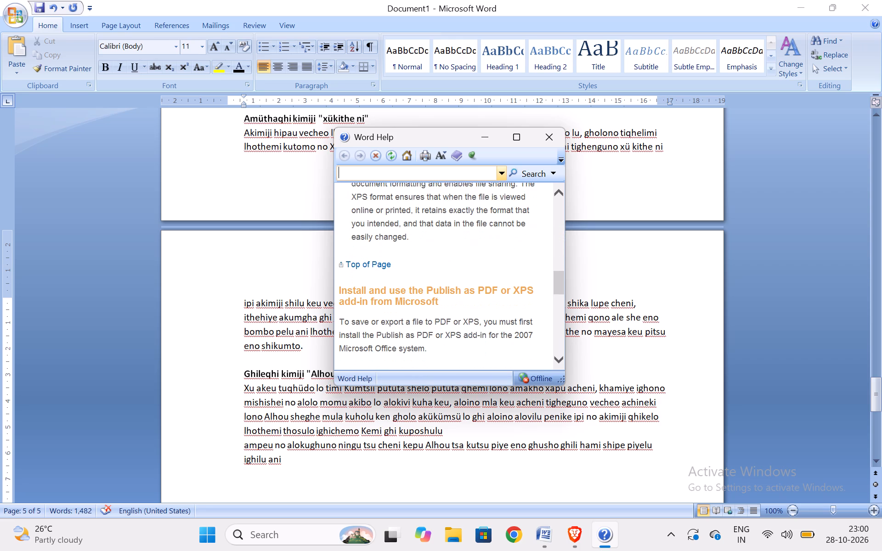
scroll(404, 225, down, 1)
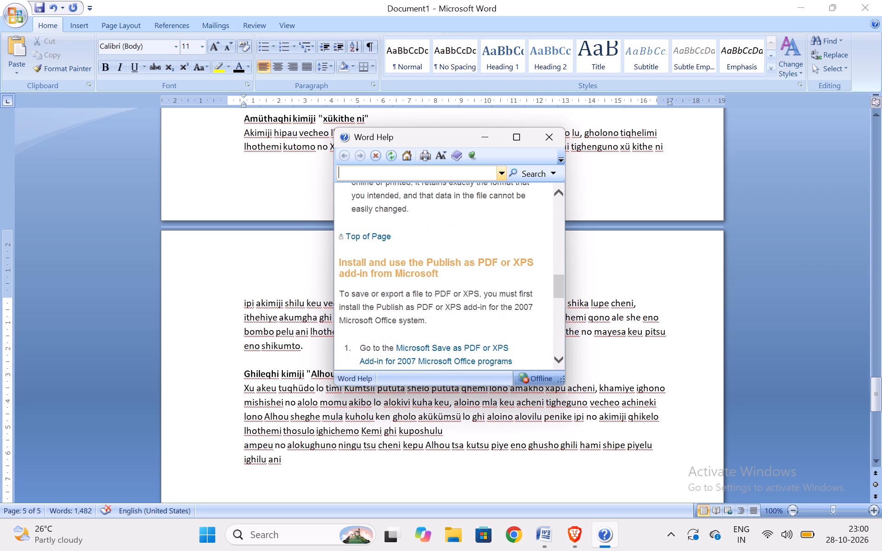
scroll(404, 225, down, 3)
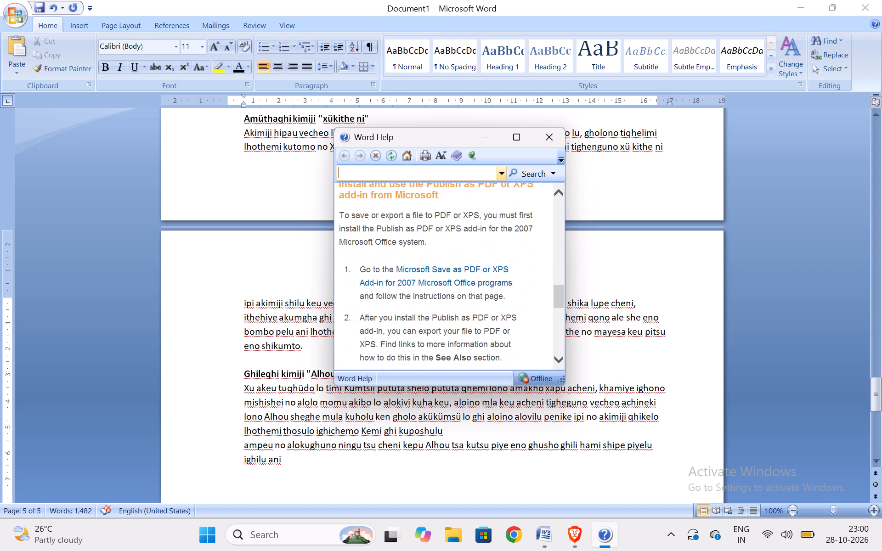
scroll(404, 225, down, 1)
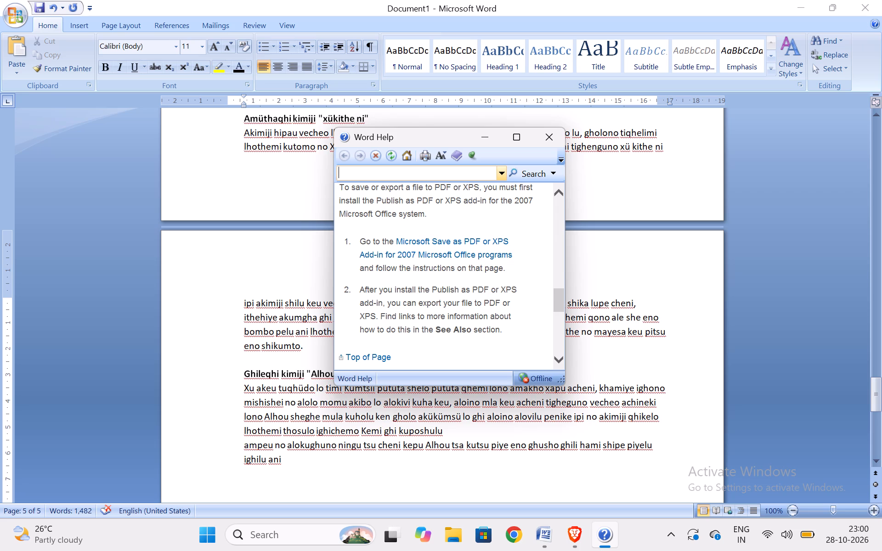
click(484, 242)
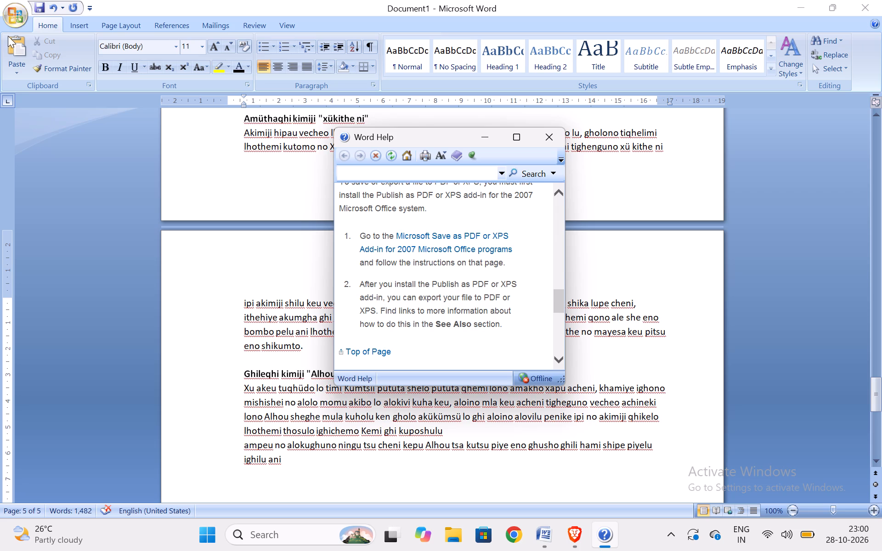
click(18, 17)
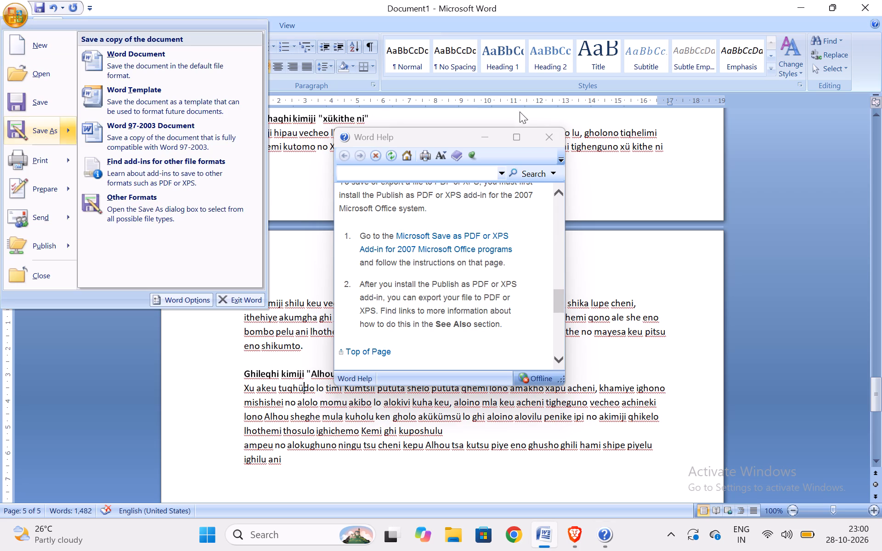
click(549, 136)
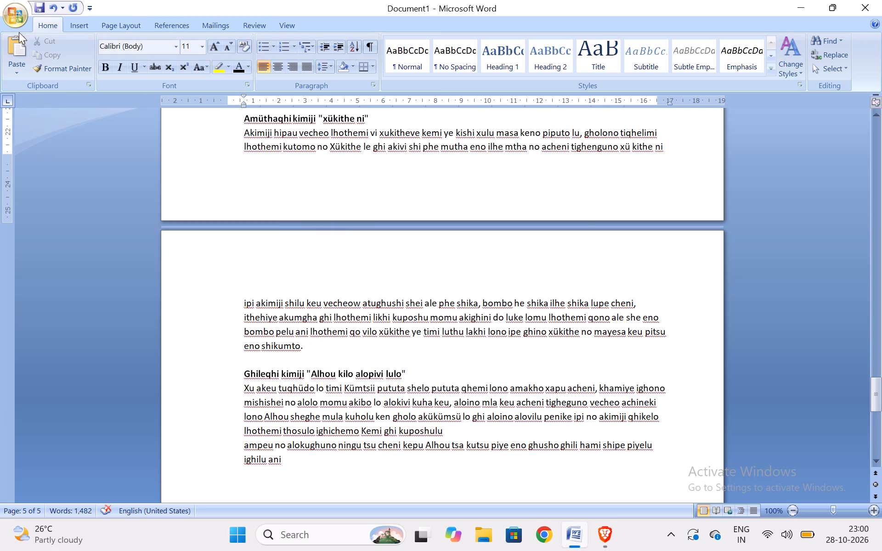
Save the document as a Word Document named "Süpüakeqo" in the Documents folder.
click(19, 32)
click(21, 17)
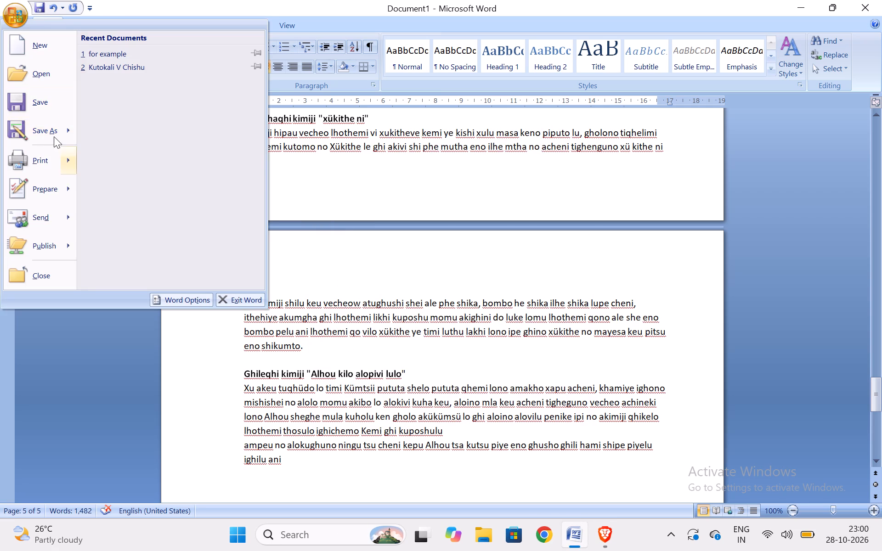
click(186, 71)
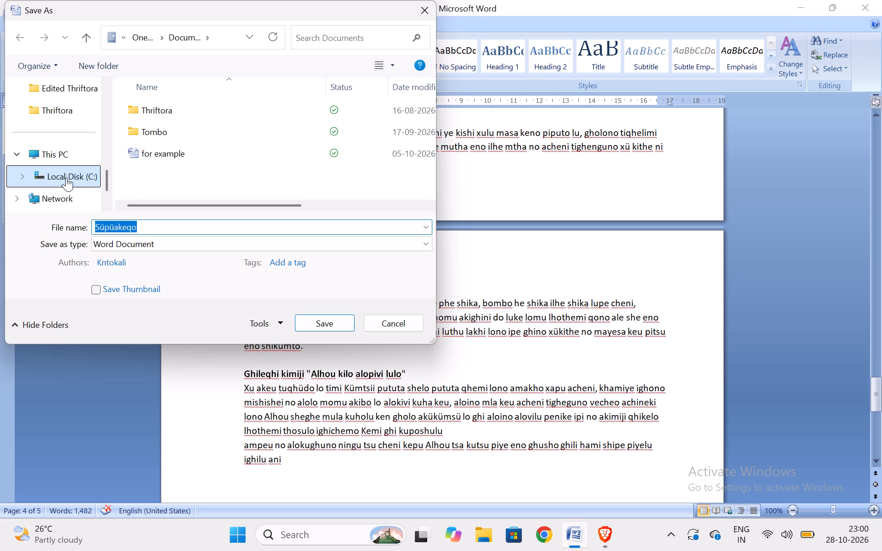
scroll(66, 177, down, 4)
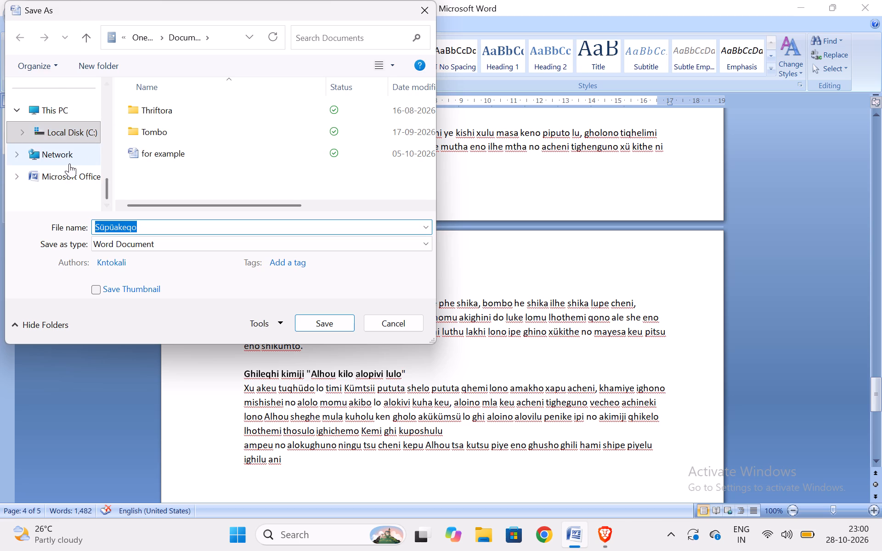
scroll(69, 163, up, 3)
click(68, 151)
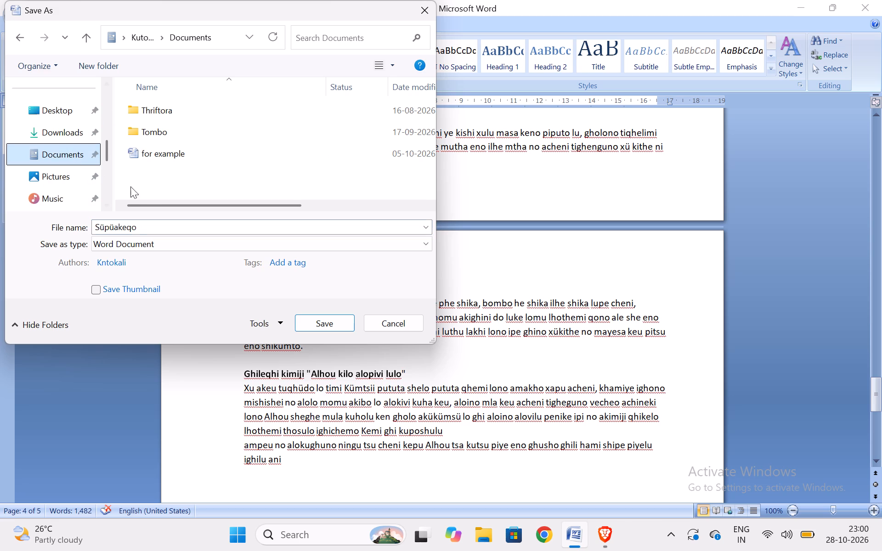
click(326, 325)
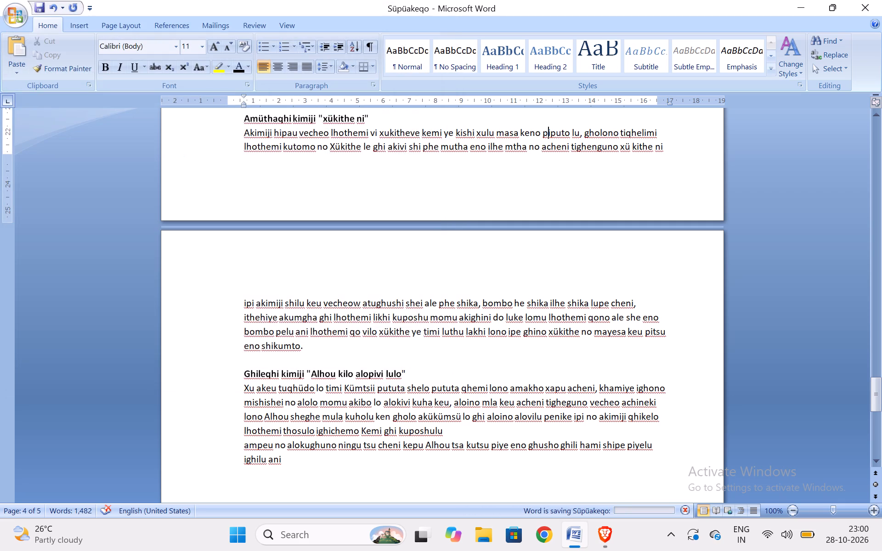
Find the Publish as PDF or XPS add-in instructions in Help and visit the linked Microsoft download page.
click(16, 18)
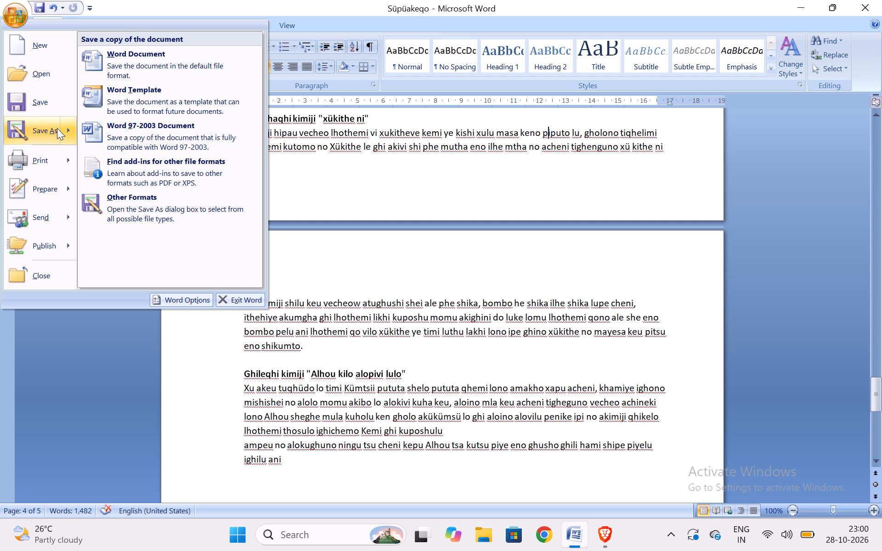
click(132, 170)
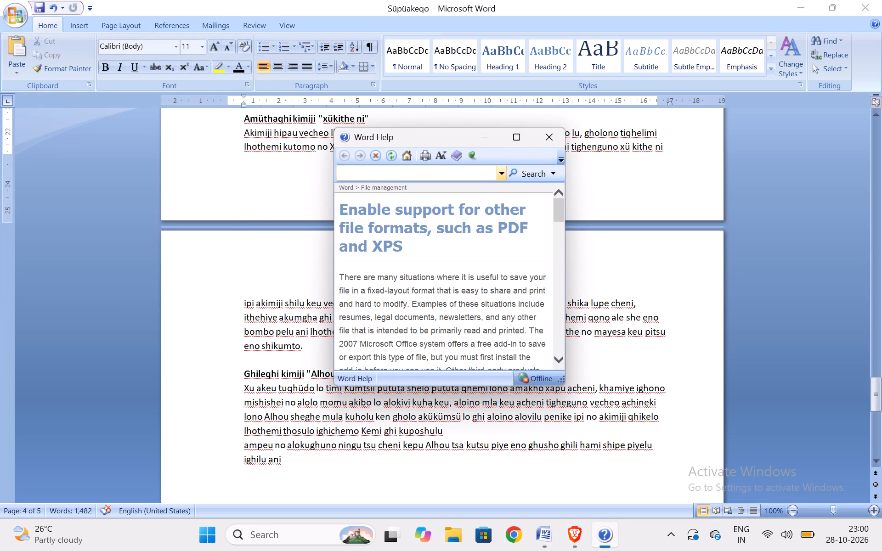
scroll(487, 272, down, 10)
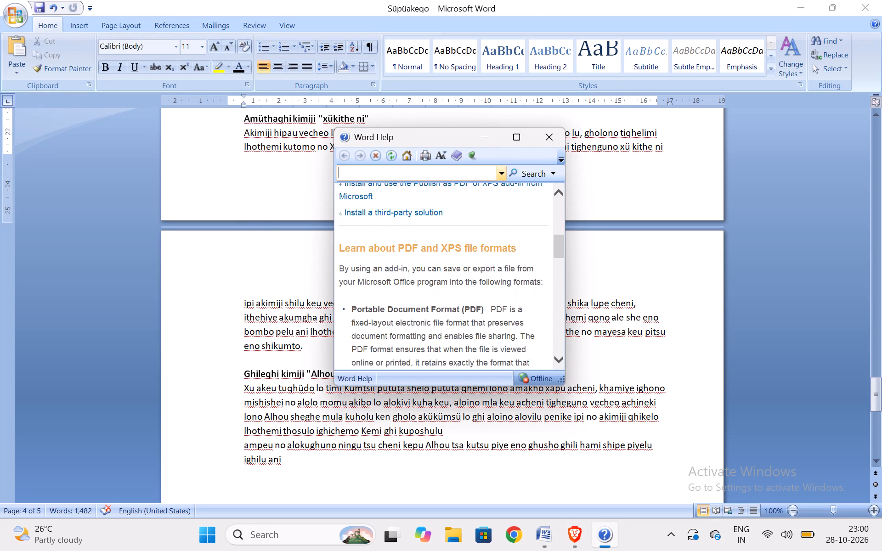
scroll(488, 271, down, 6)
scroll(488, 272, up, 7)
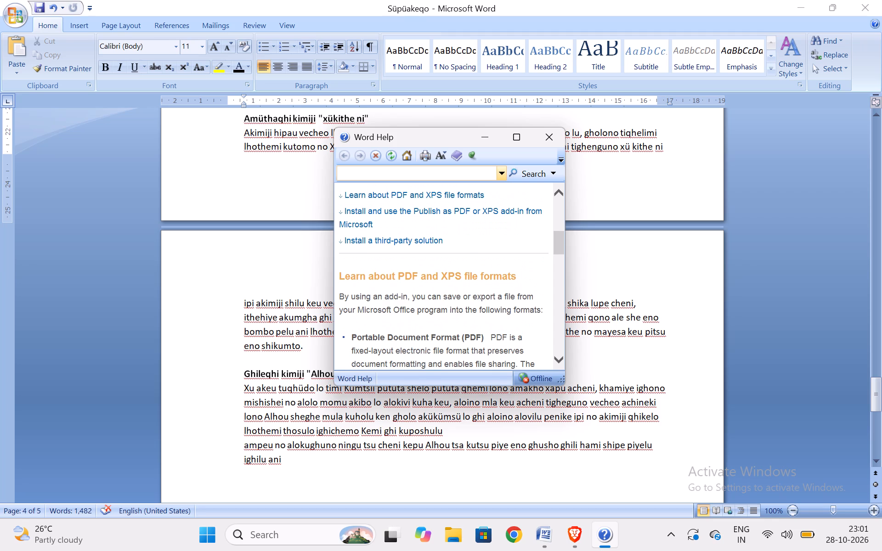
scroll(456, 237, up, 2)
click(472, 267)
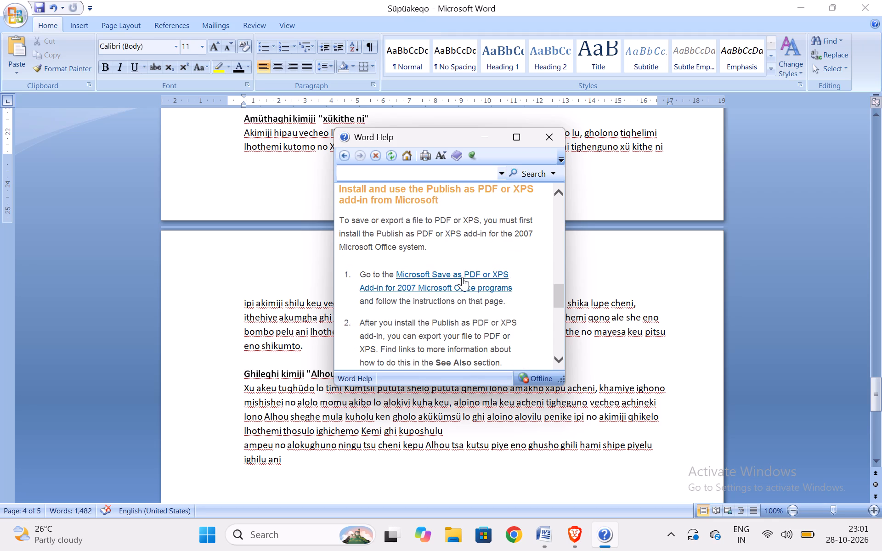
click(462, 277)
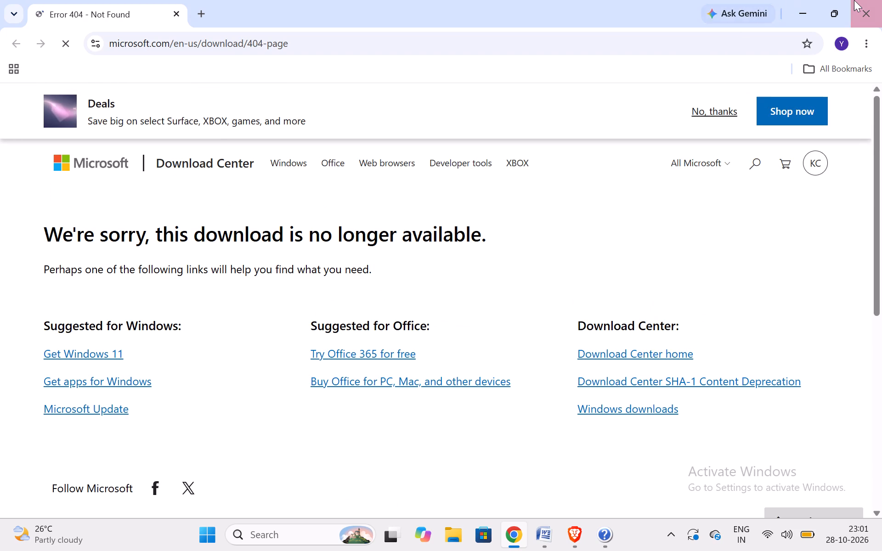
click(860, 10)
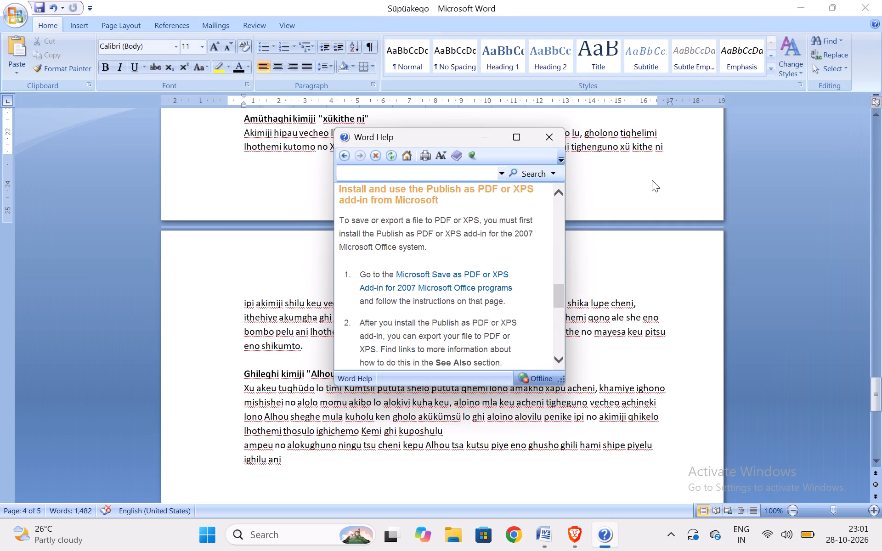
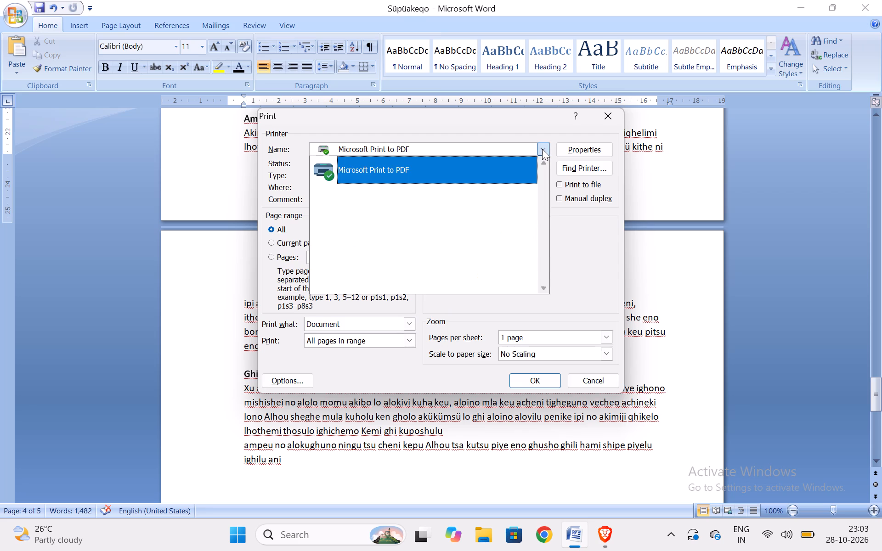
Print the whole document using the Microsoft Print to PDF printer, keeping Document as the content to print.
click(487, 175)
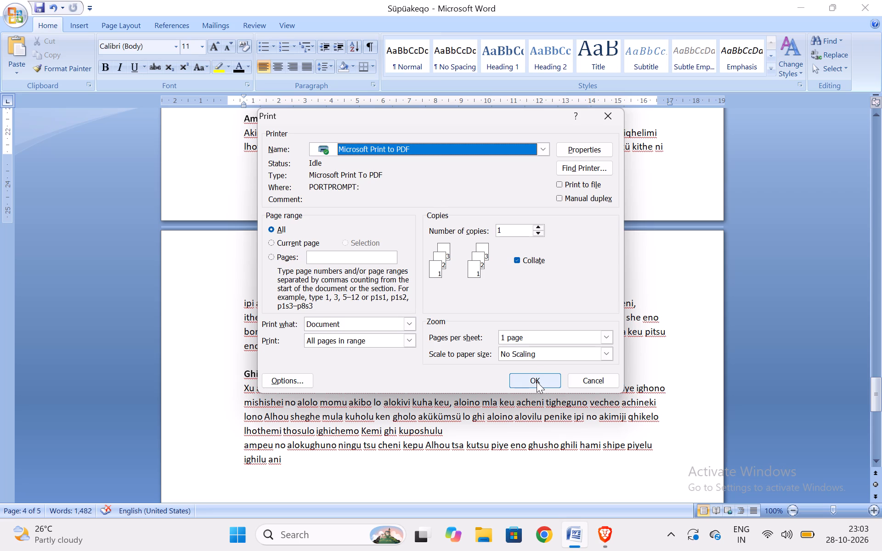
click(407, 322)
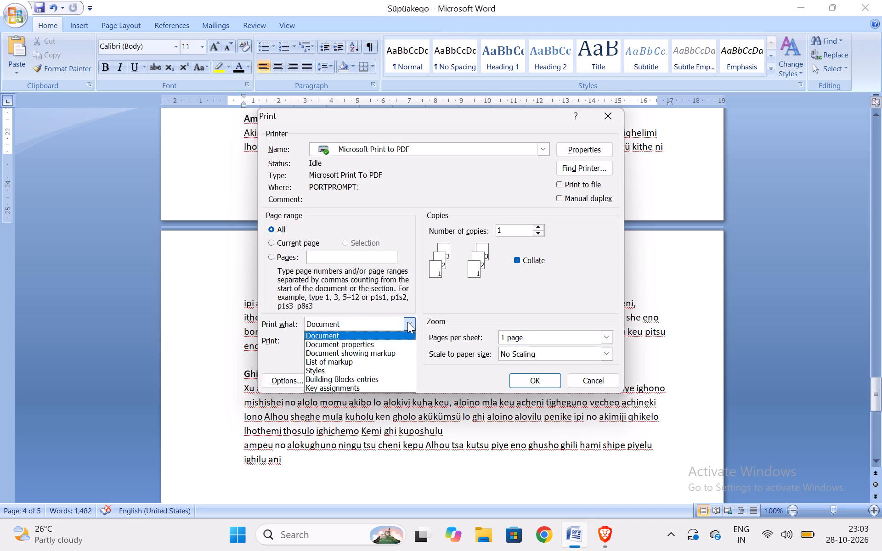
click(407, 322)
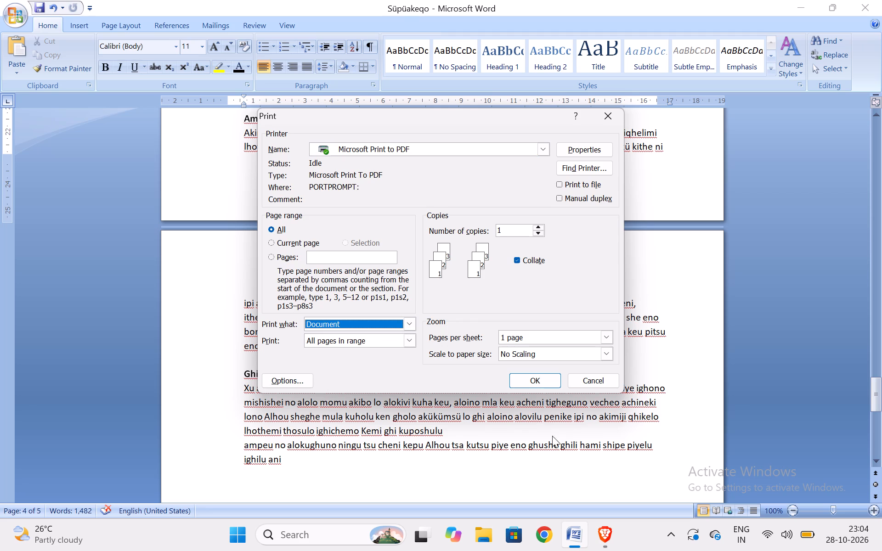
click(531, 388)
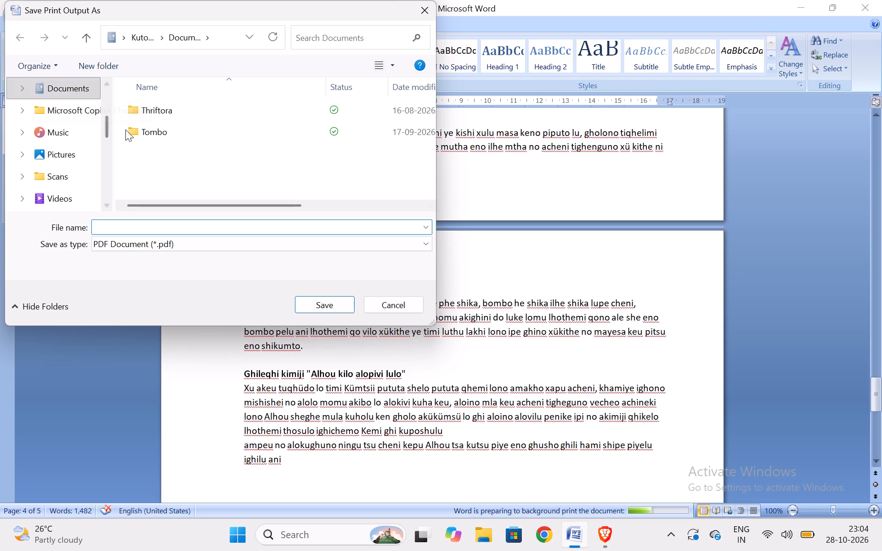
Save the print output as a PDF document named "supuakeqo" in the Documents folder.
click(71, 87)
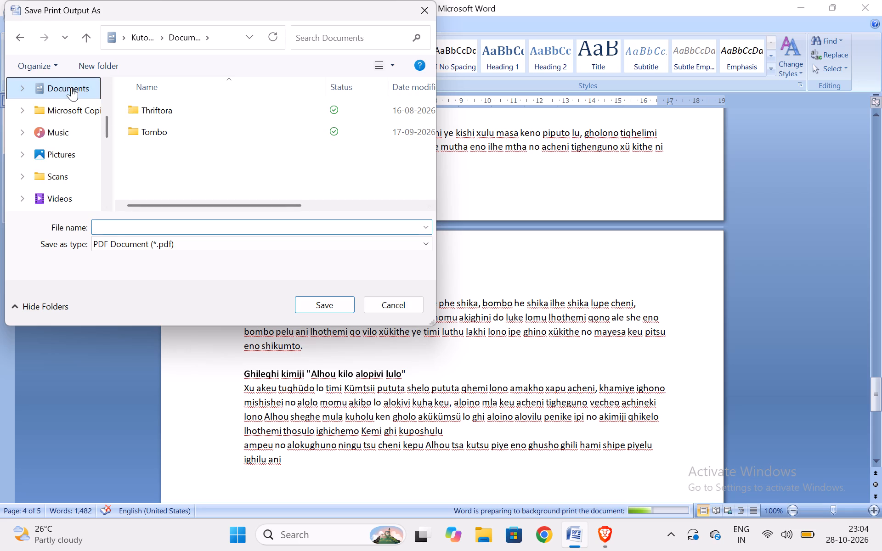
click(154, 227)
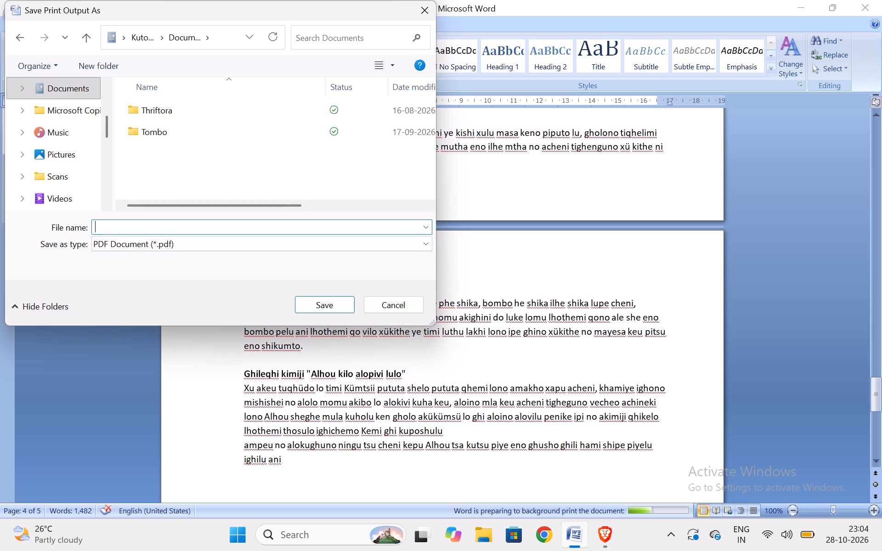
text(supuakeqo)
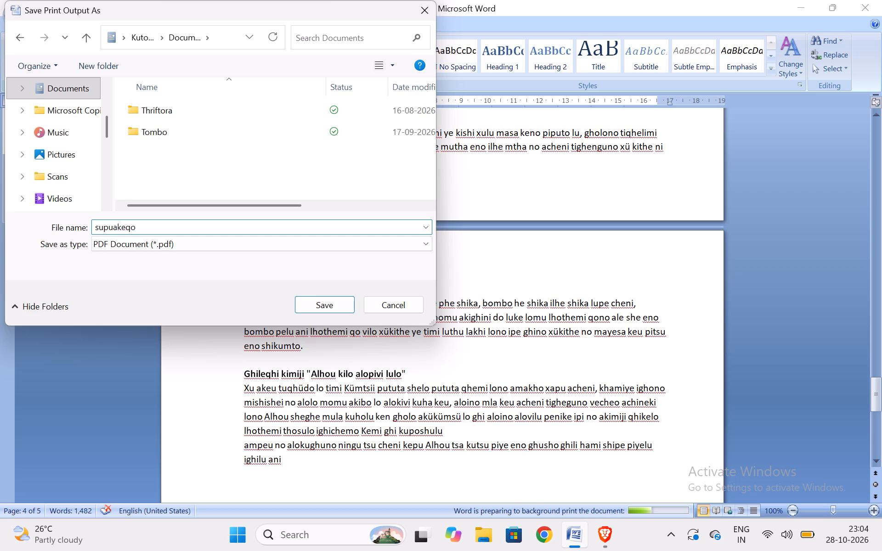
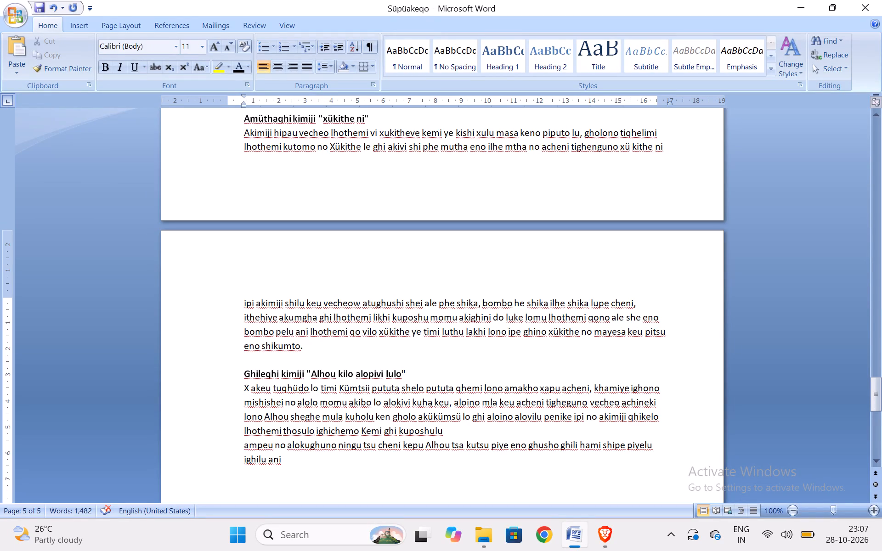
Correct the spellings to "Xü" and "Kümtsü" in the first line under the heading "Alhou kilo alopivi lulo".
click(42, 26)
click(82, 26)
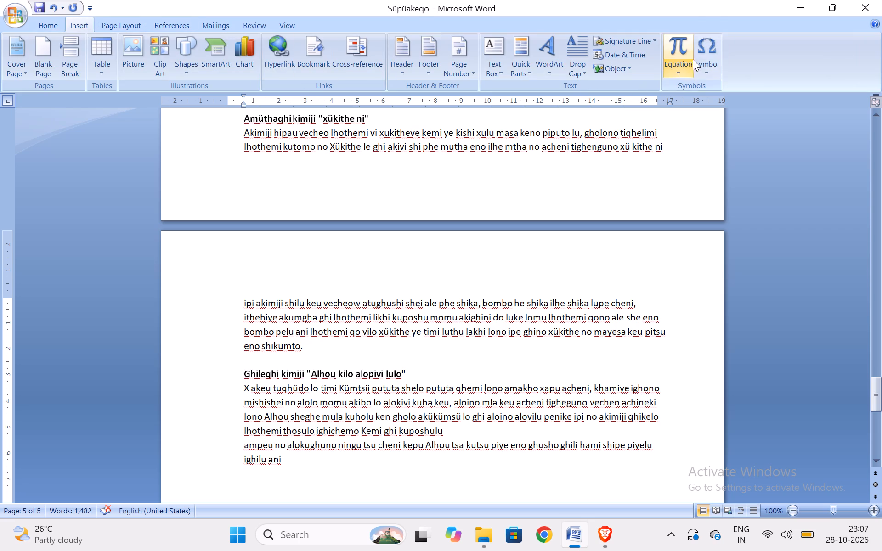
click(707, 67)
click(703, 89)
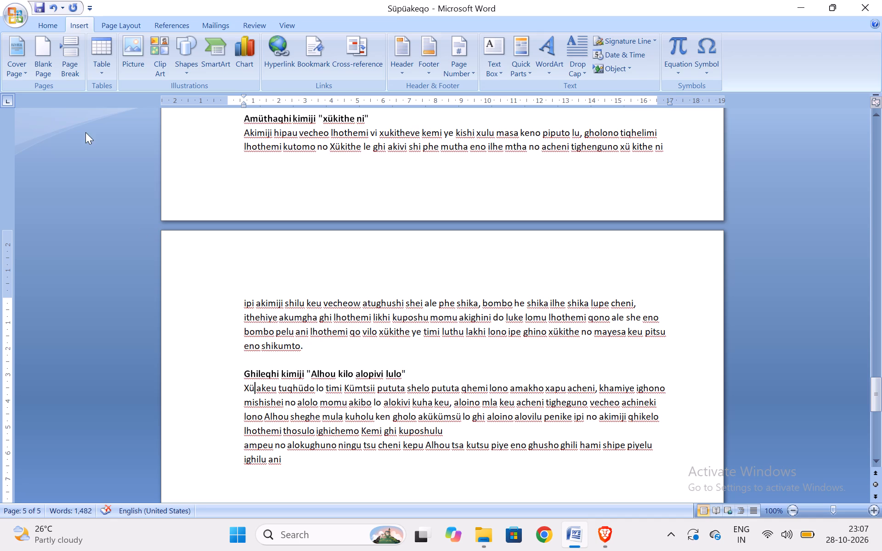
click(374, 388)
key(BackSpace)
key(BackSpace)
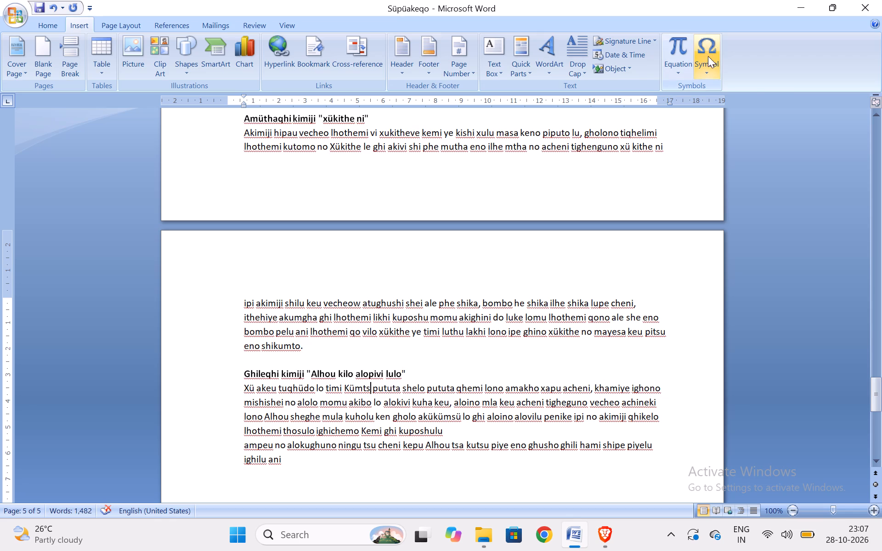
click(705, 72)
click(702, 94)
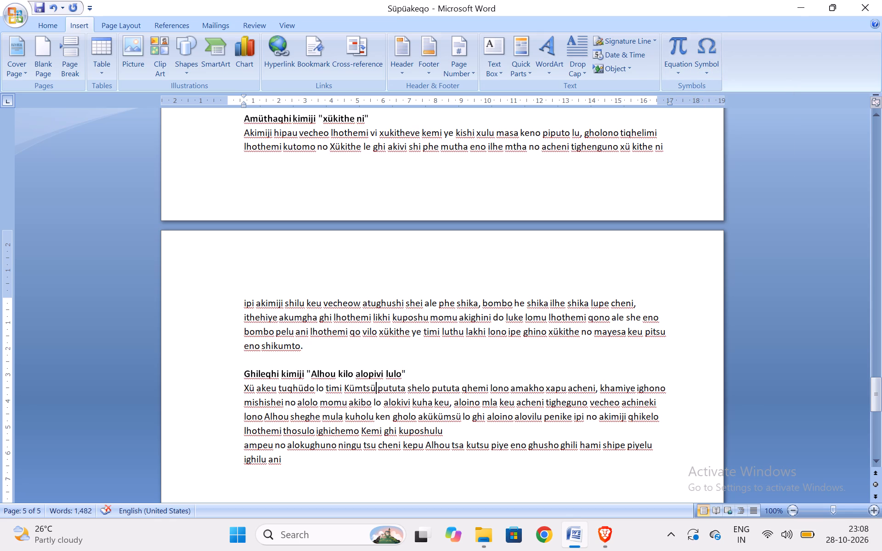
Correct the word before "aqhi" to "gholo" in the paragraph beginning with 2026 on page 3.
scroll(409, 305, up, 3)
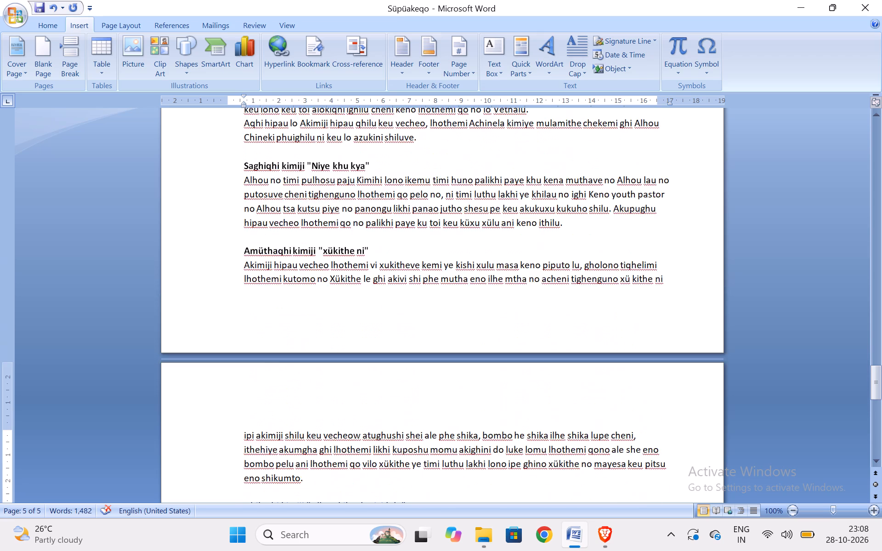
scroll(409, 305, up, 5)
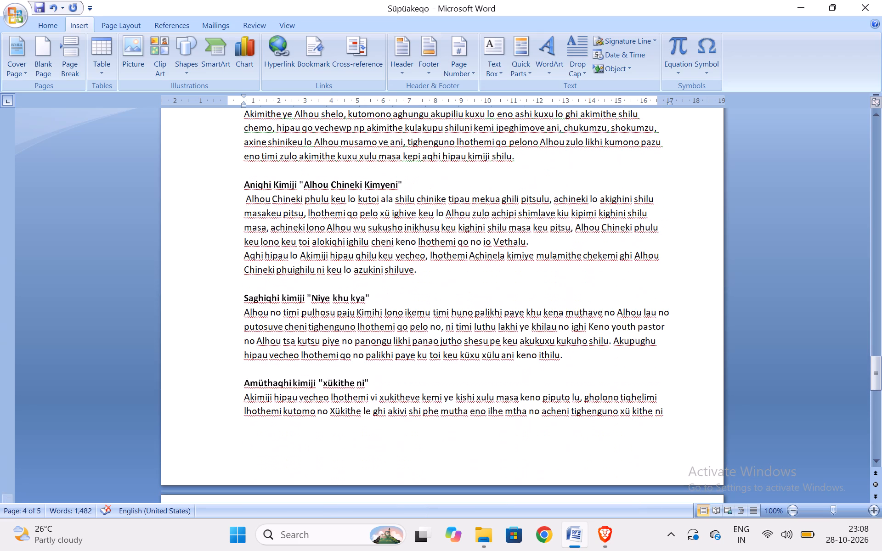
scroll(409, 305, up, 5)
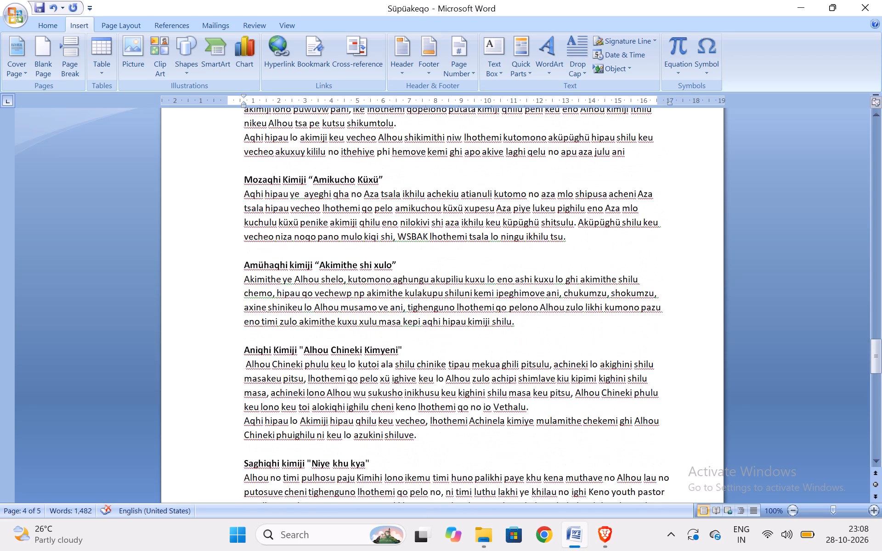
scroll(409, 305, up, 4)
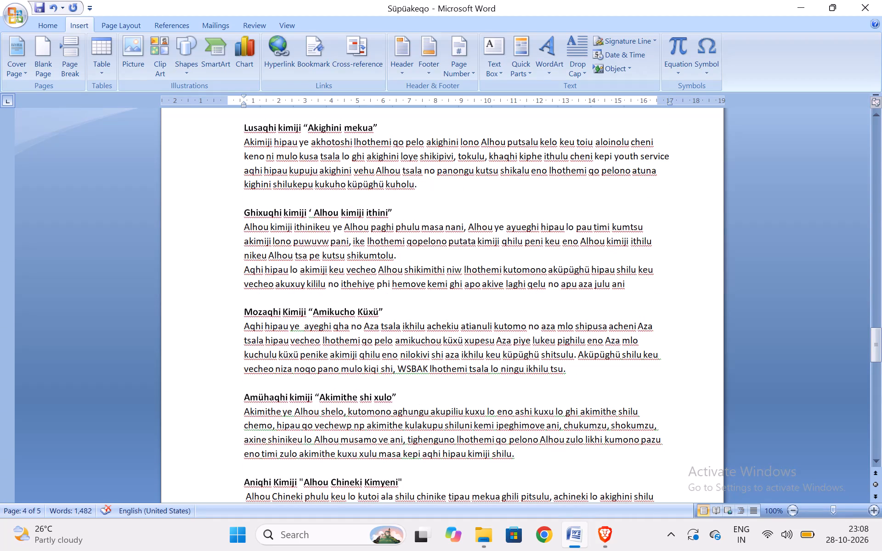
scroll(409, 305, up, 13)
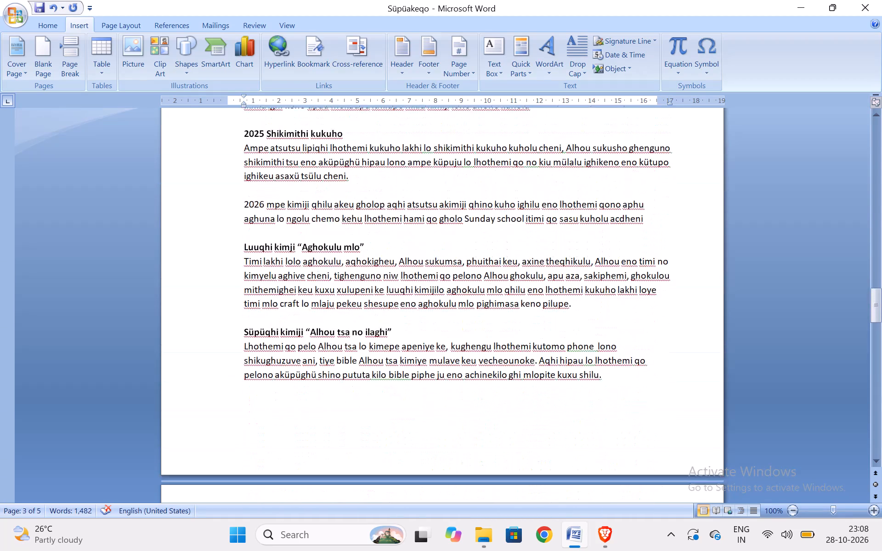
scroll(409, 305, up, 1)
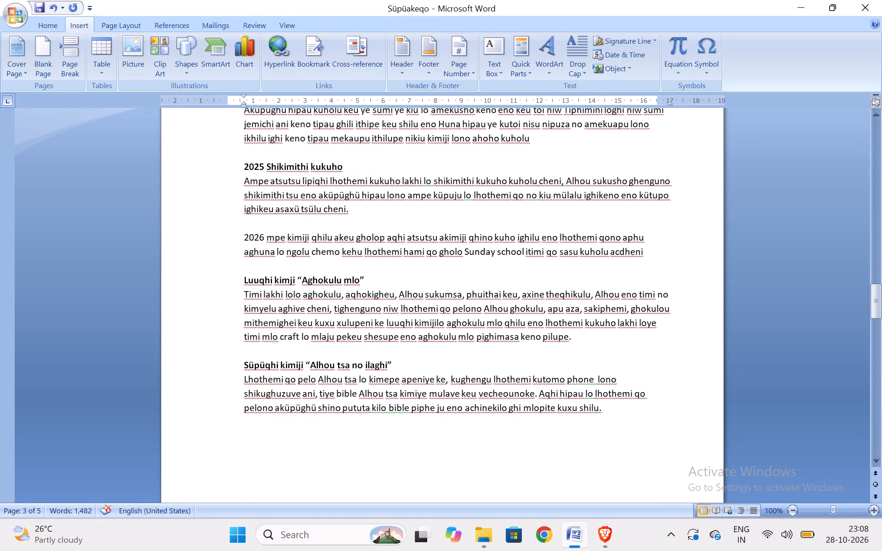
click(387, 239)
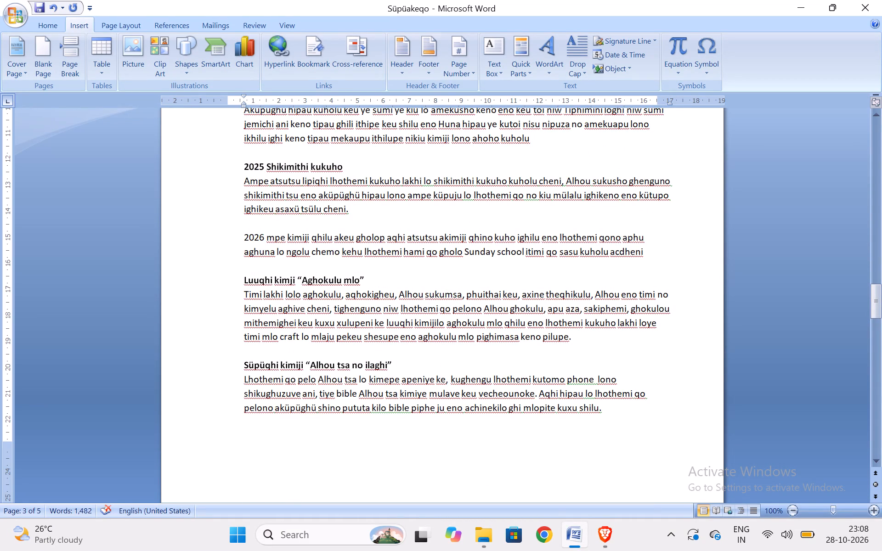
key(Left)
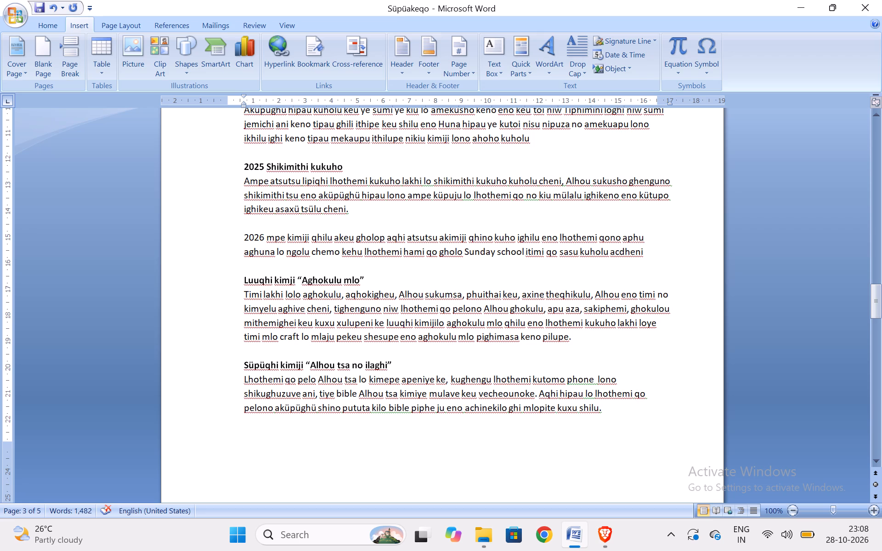
key(BackSpace)
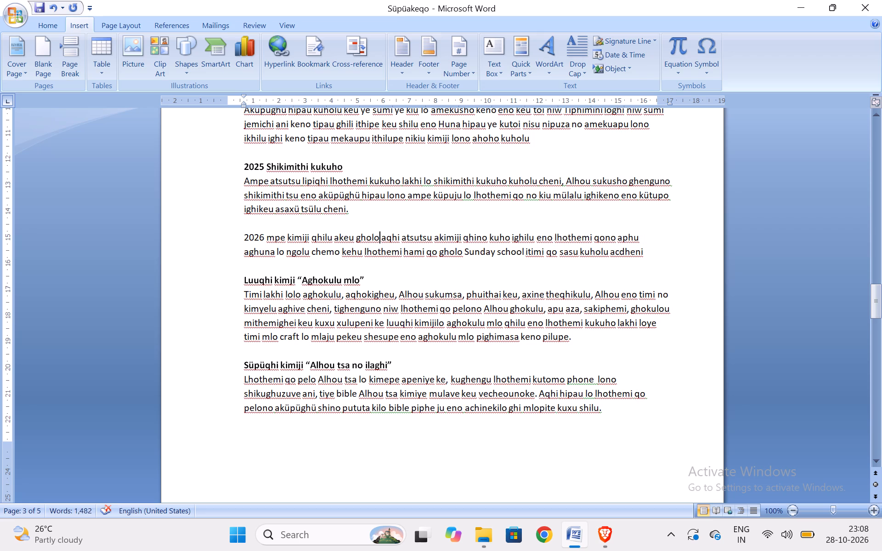
Correct the word after "aqhi" to "atsütsü" in the paragraph beginning with 2026, inserting the ü symbol twice.
click(419, 240)
key(BackSpace)
click(711, 70)
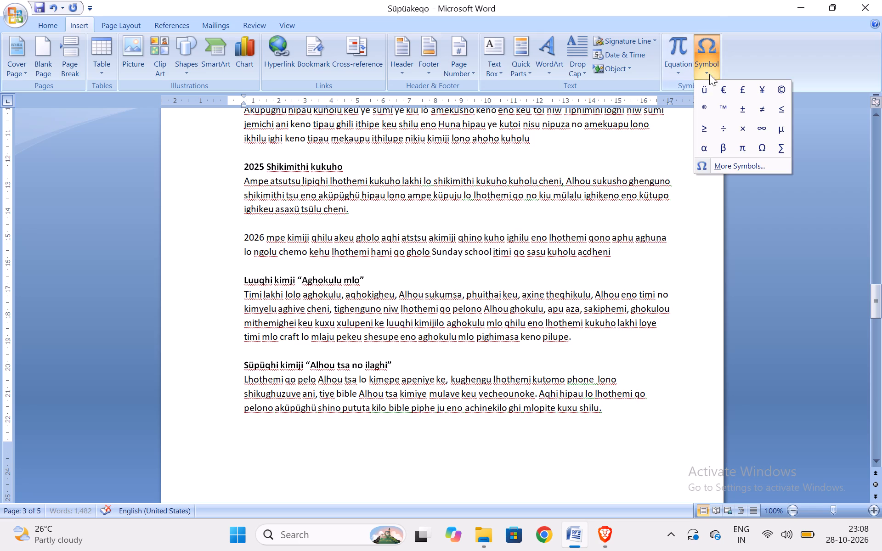
click(703, 89)
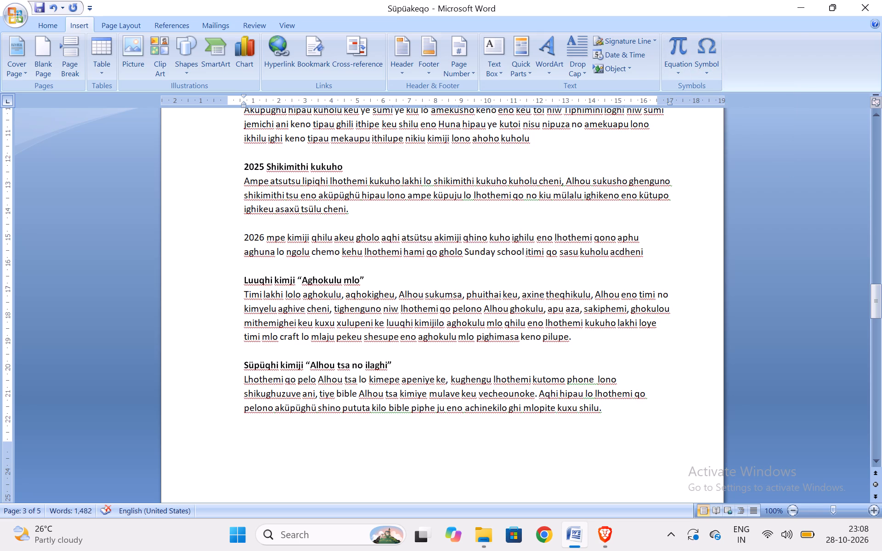
click(430, 238)
key(BackSpace)
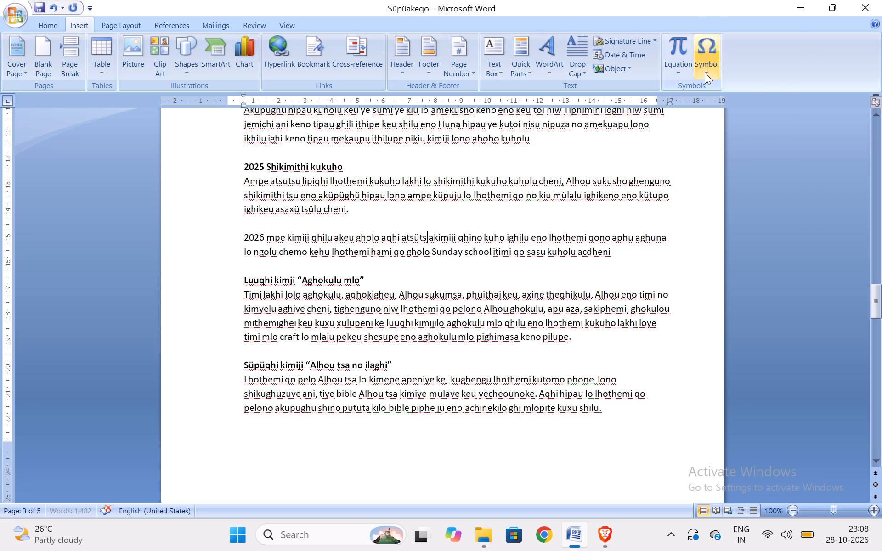
click(705, 72)
click(701, 90)
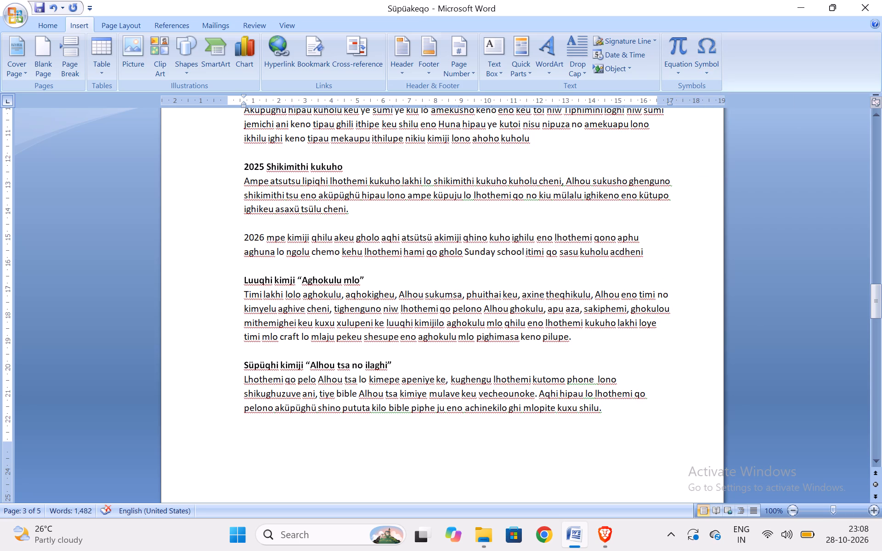
Correct the second word of the "Aghokulu mlo" heading to "kimiji".
click(288, 280)
key(i)
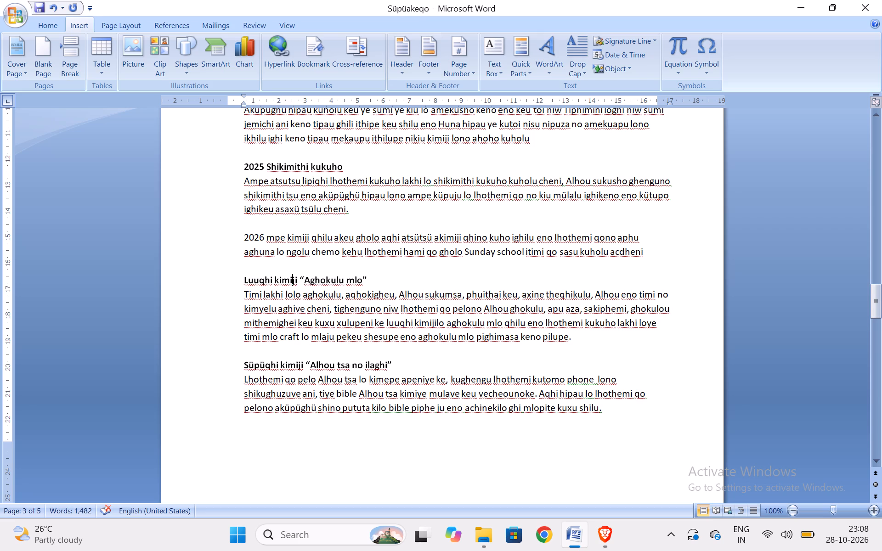
On page 5, capitalize "Ampeu" at the start of the final paragraph and add a full stop after "kuposhulu" just above it.
scroll(354, 316, down, 3)
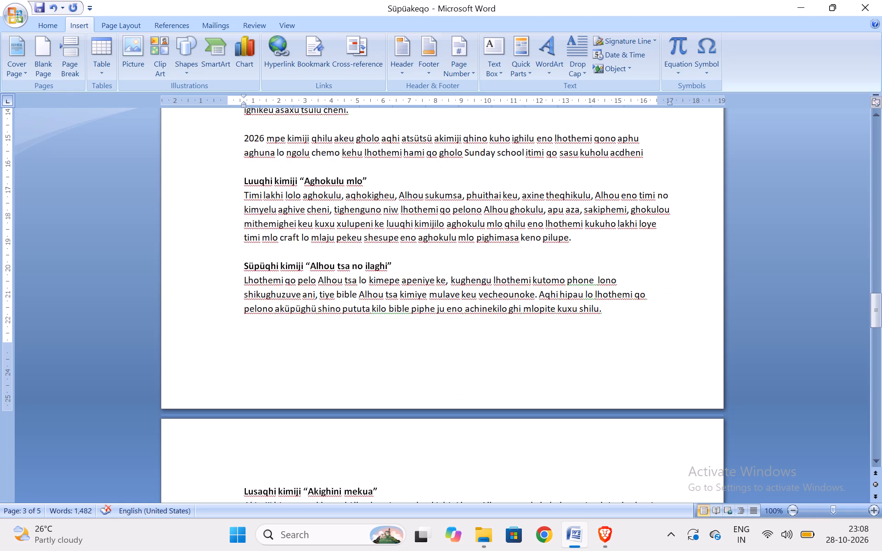
scroll(354, 315, down, 3)
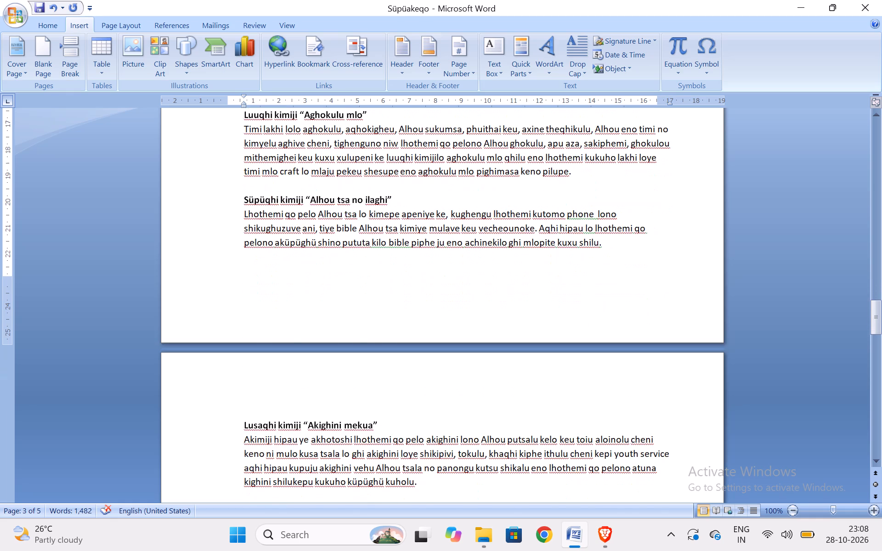
scroll(354, 315, down, 4)
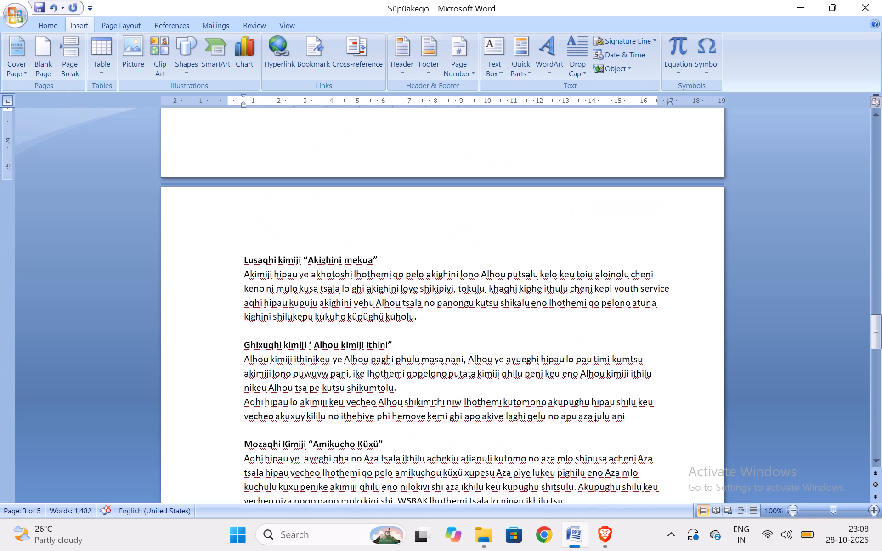
scroll(354, 315, down, 4)
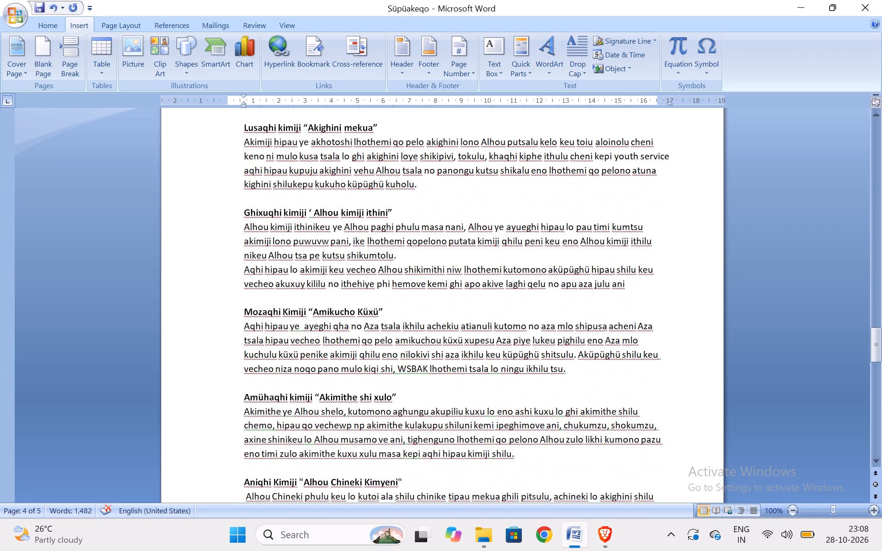
scroll(354, 315, down, 4)
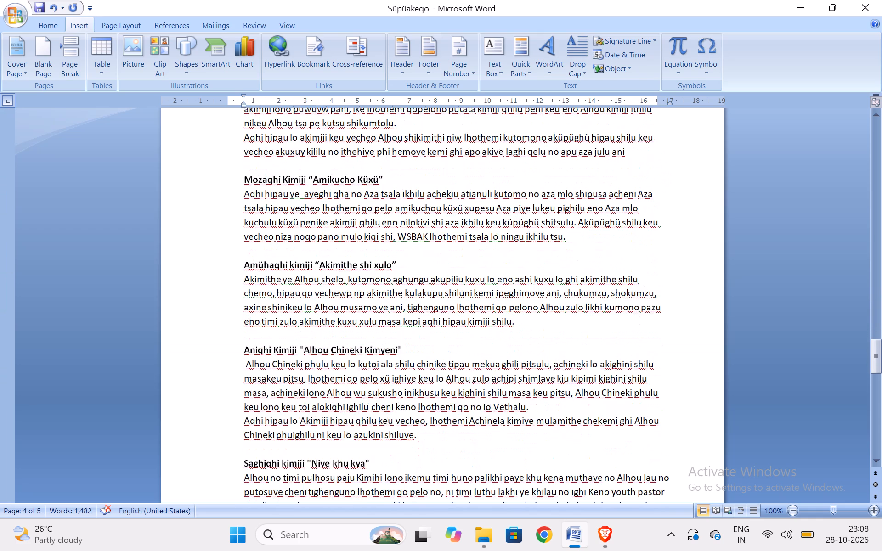
scroll(354, 315, down, 8)
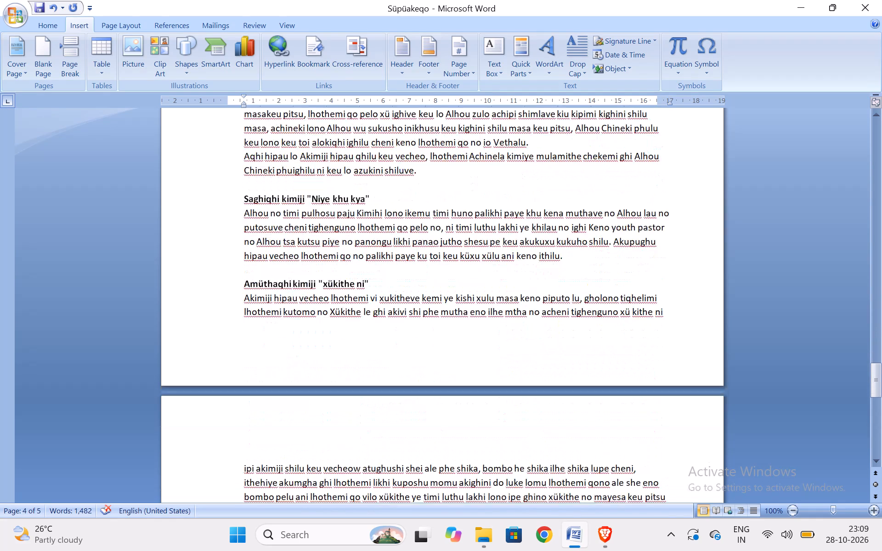
scroll(354, 314, down, 5)
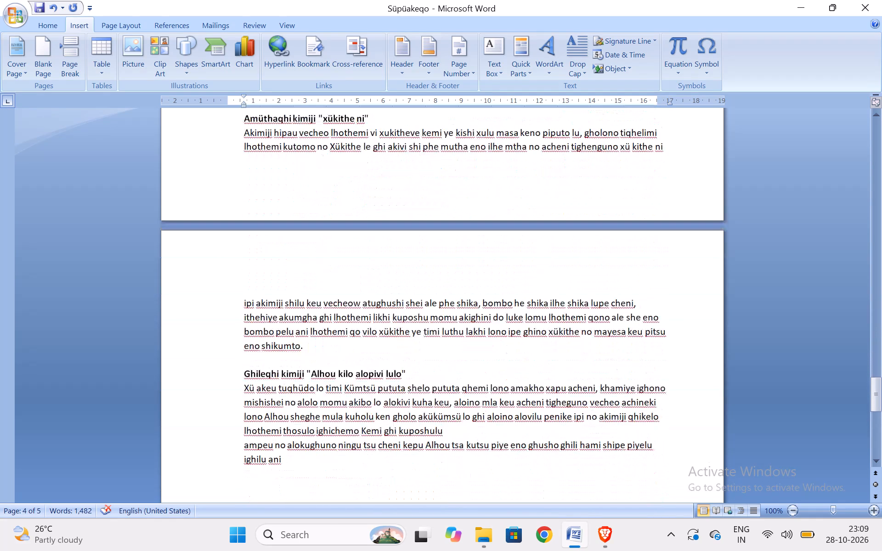
scroll(354, 314, down, 2)
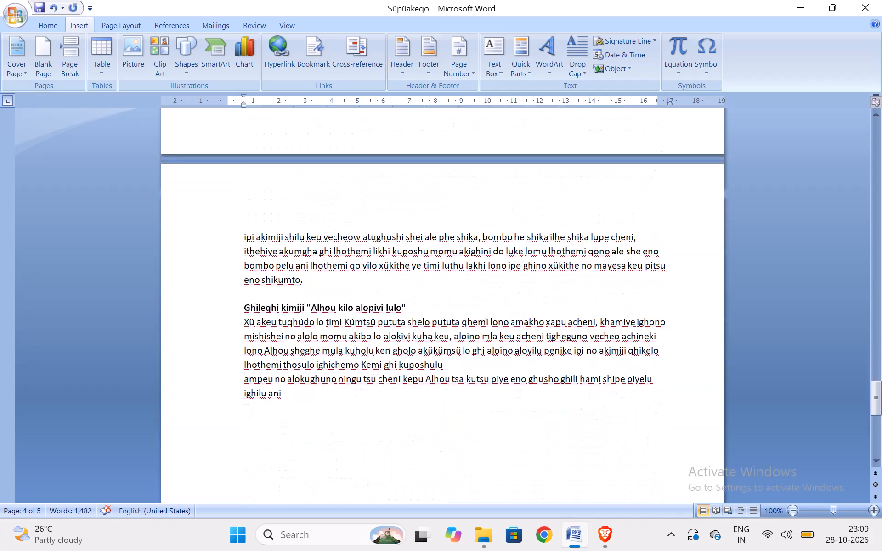
scroll(354, 314, down, 2)
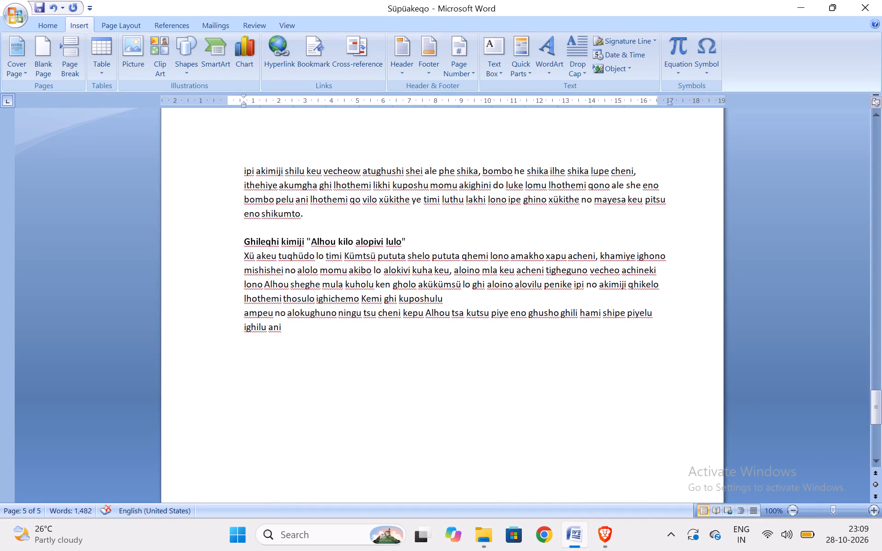
click(250, 310)
key(BackSpace)
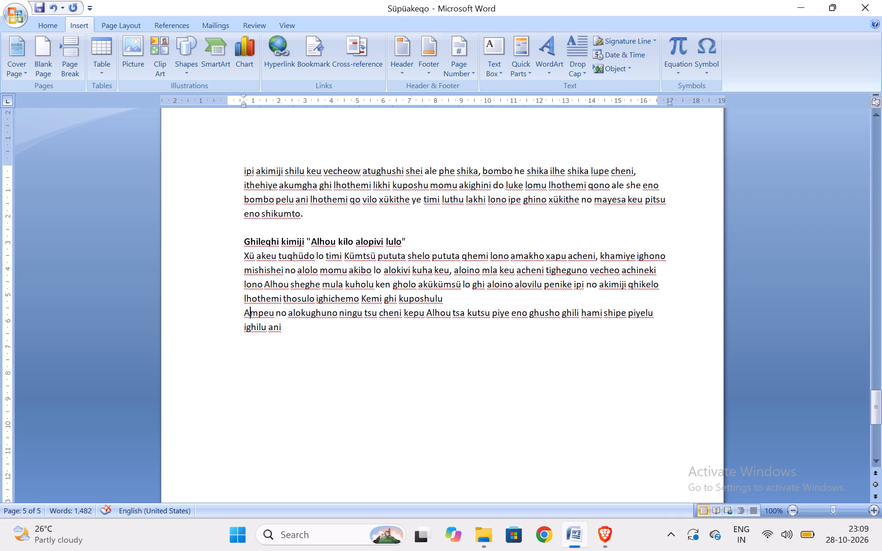
click(443, 298)
key(period)
Save the corrected document.
click(18, 15)
click(29, 102)
Review the document from the last page back up to the section on Ahunaqhi 2025-Ghileqhi 2026.
scroll(478, 239, up, 10)
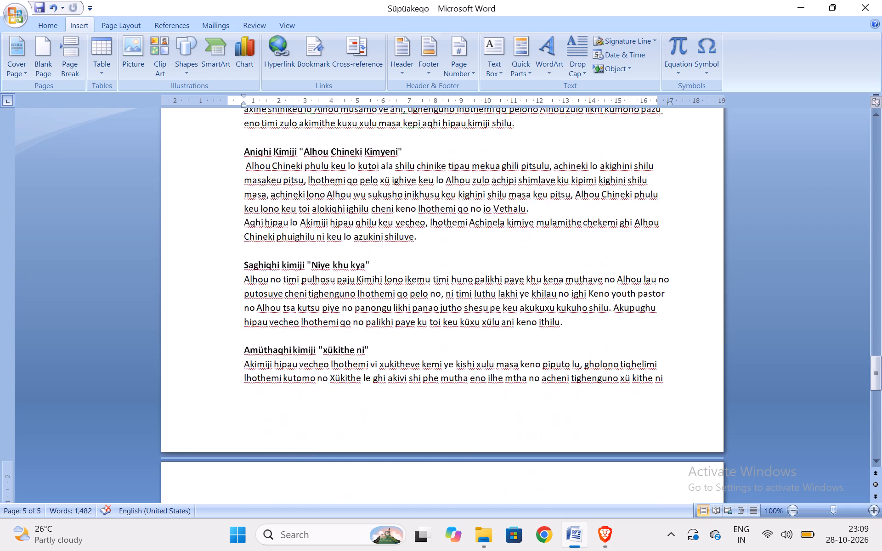
scroll(477, 239, up, 14)
scroll(477, 238, up, 7)
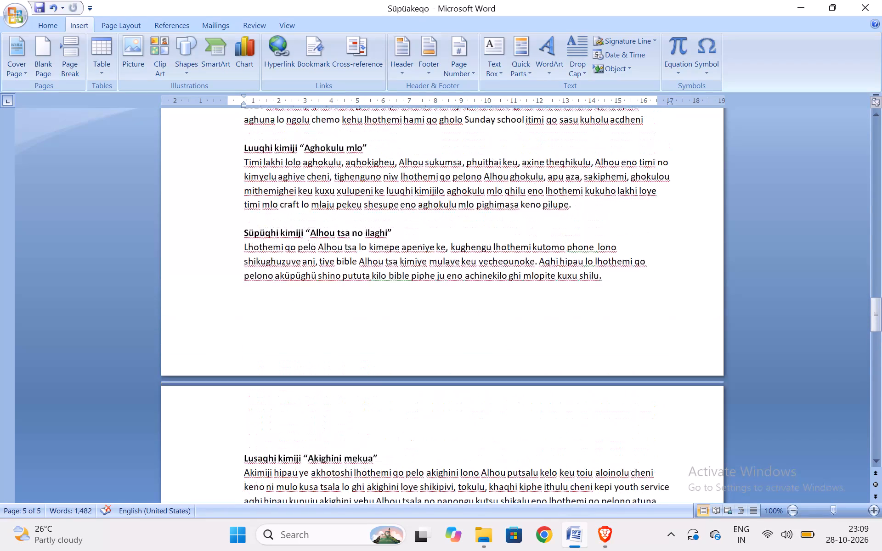
scroll(477, 238, up, 11)
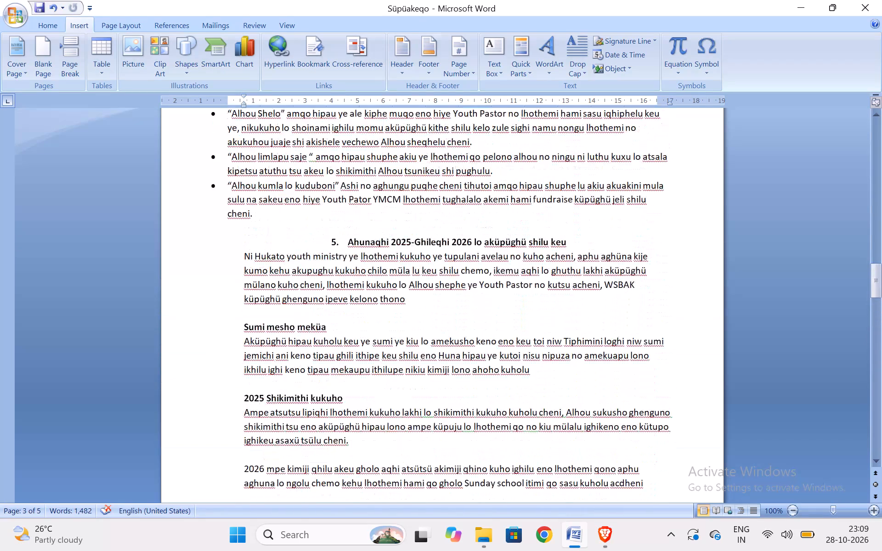
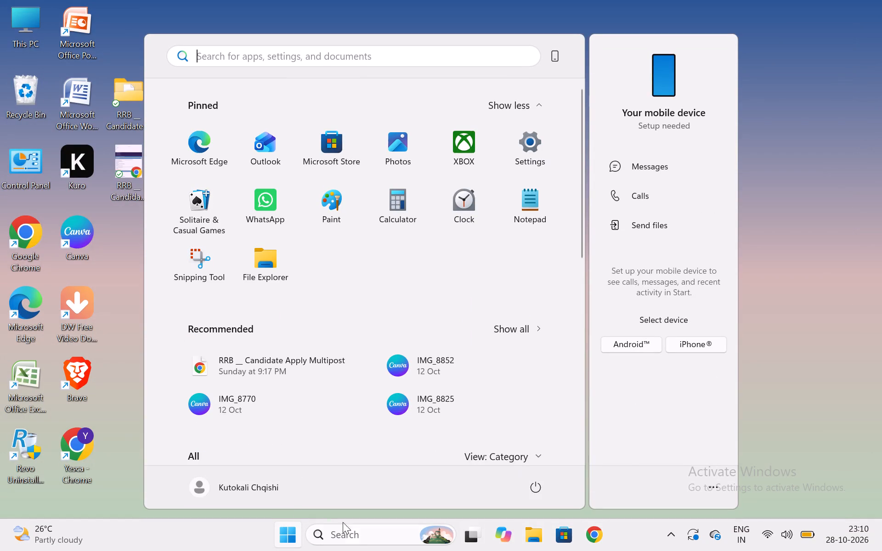
Open the computer's power options.
click(535, 482)
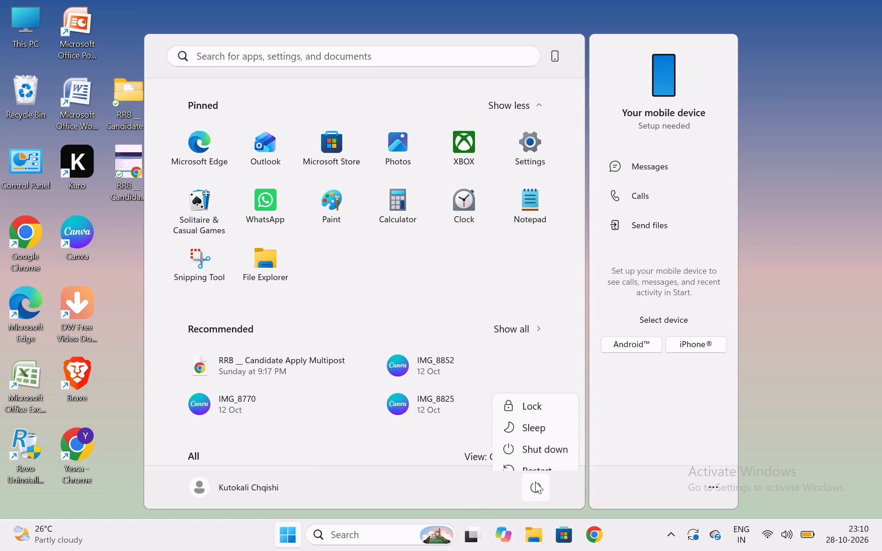